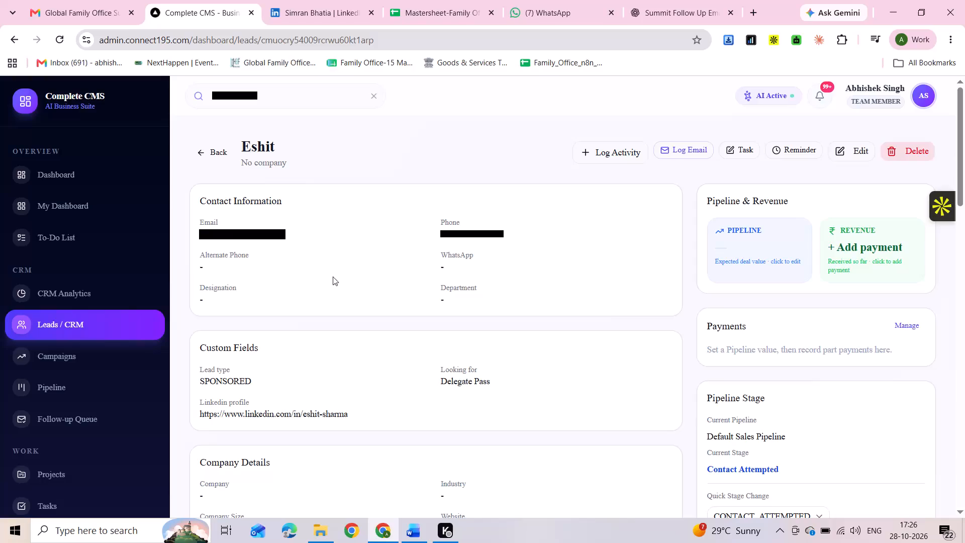
# Switch from the CMS lead record to the open Global Family Office email in Gmail.
pyautogui.click(80, 9)
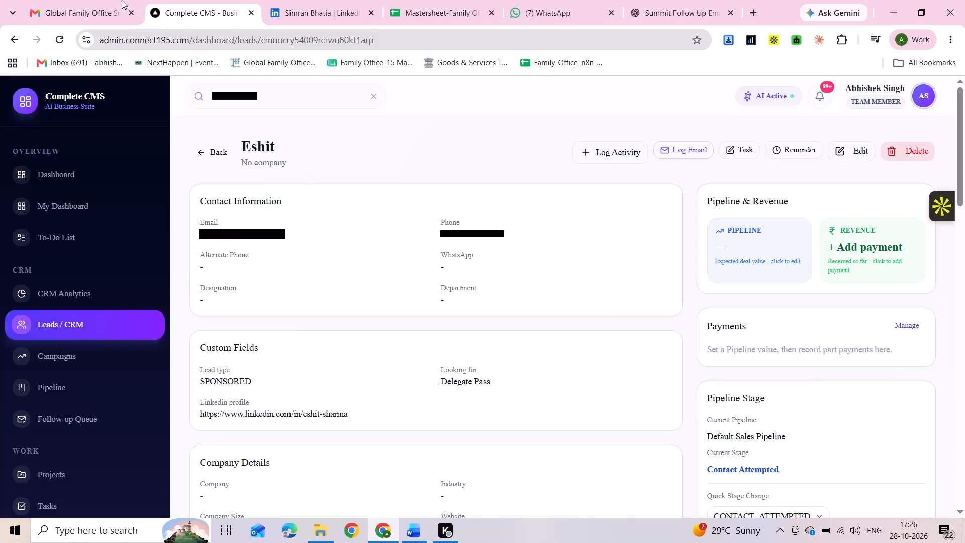
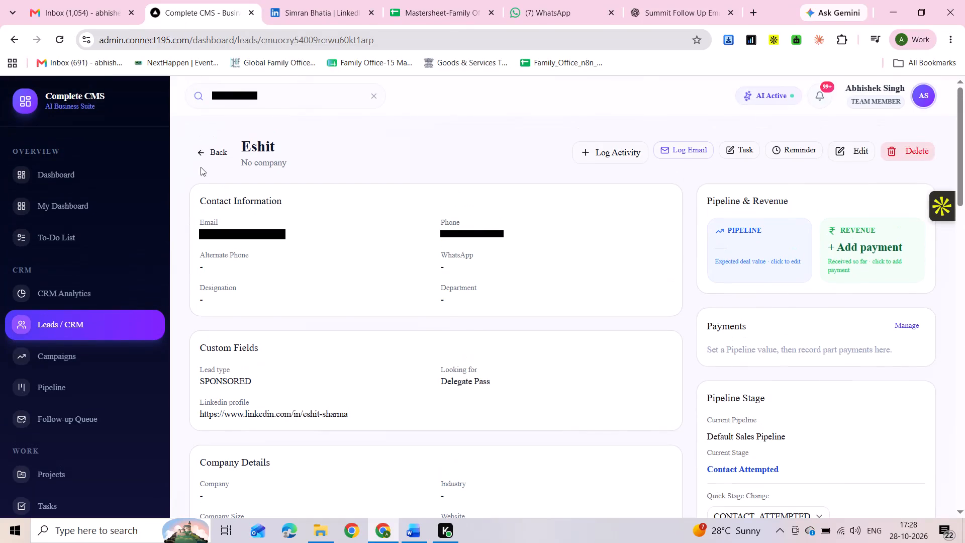
# Go back from Eshit's record to the campaign's lead list and clear the global search.
pyautogui.click(207, 148)
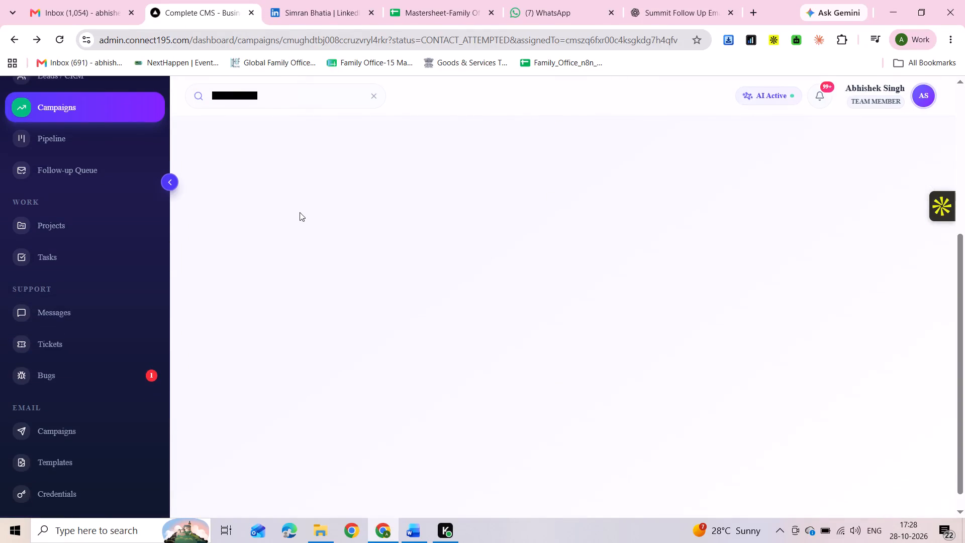
pyautogui.click(372, 97)
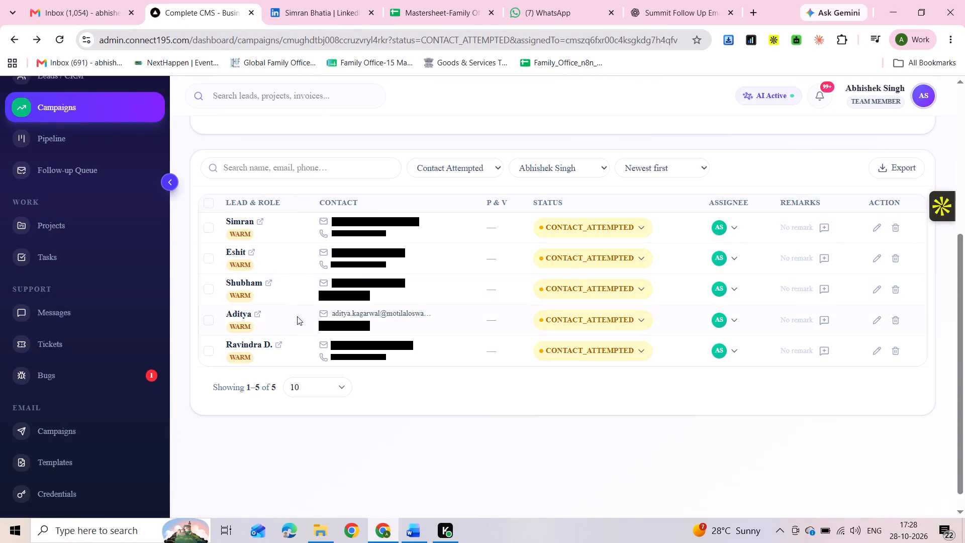
# Examine Shubham's lead record, including contact details, custom fields, status and activity timeline, and return to the campaign's lead list.
pyautogui.click(241, 281)
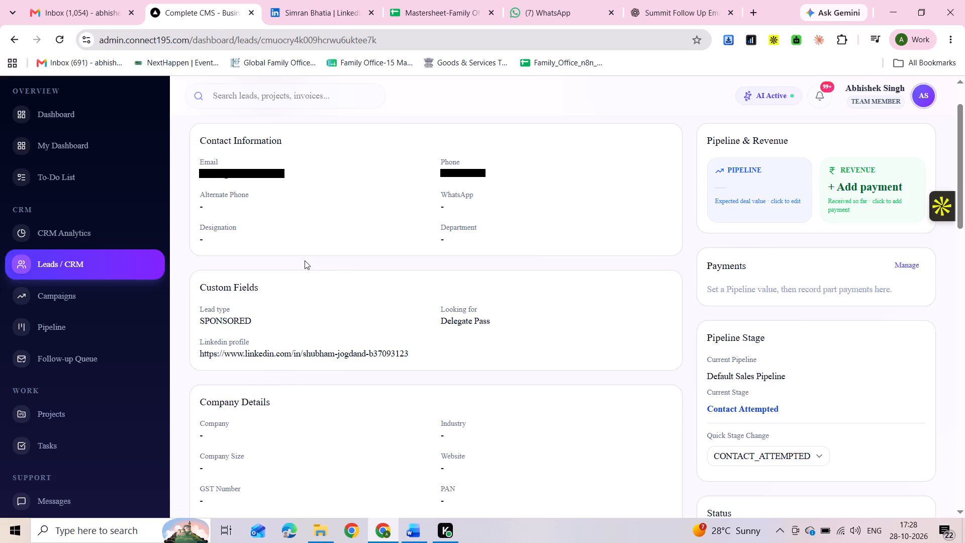
pyautogui.scroll(-3, 305, 260)
pyautogui.scroll(-3, 322, 301)
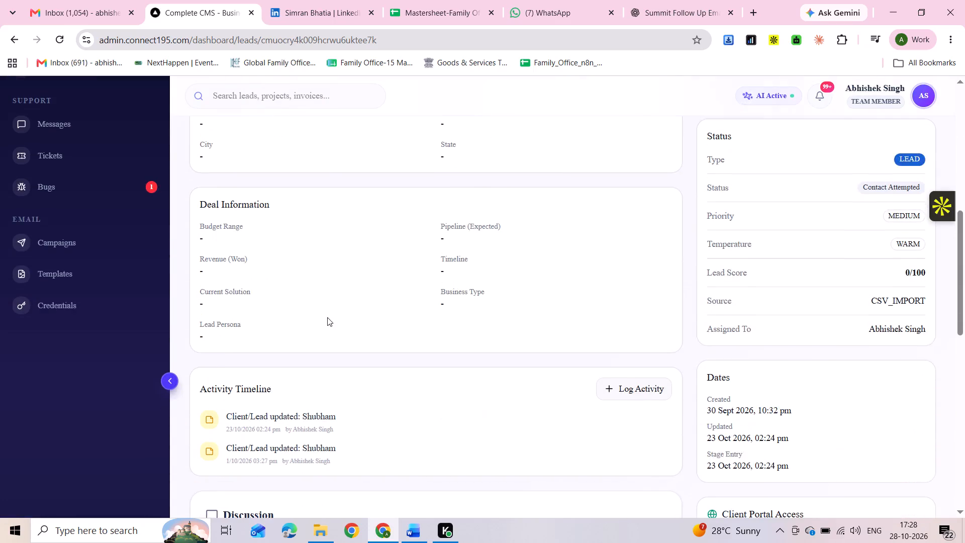
pyautogui.scroll(-1, 327, 317)
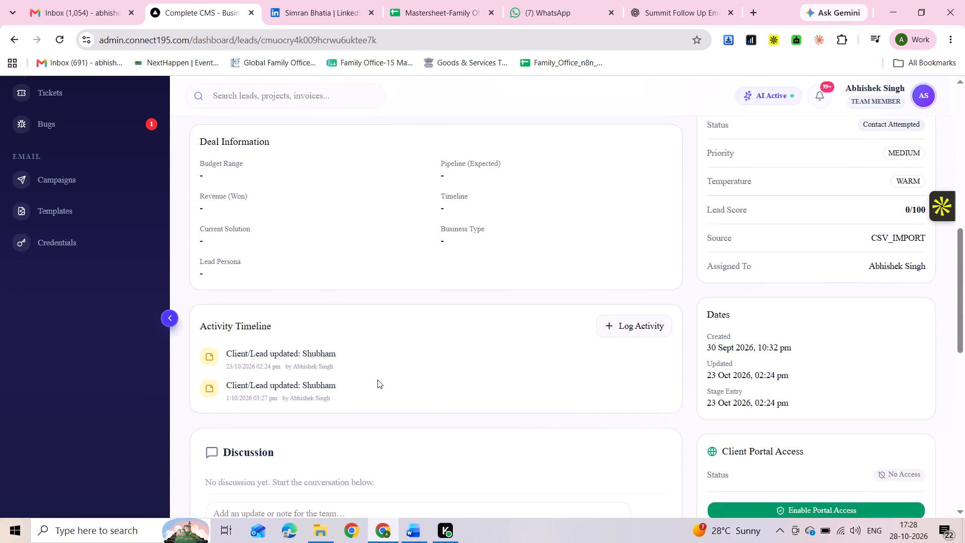
pyautogui.scroll(2, 377, 380)
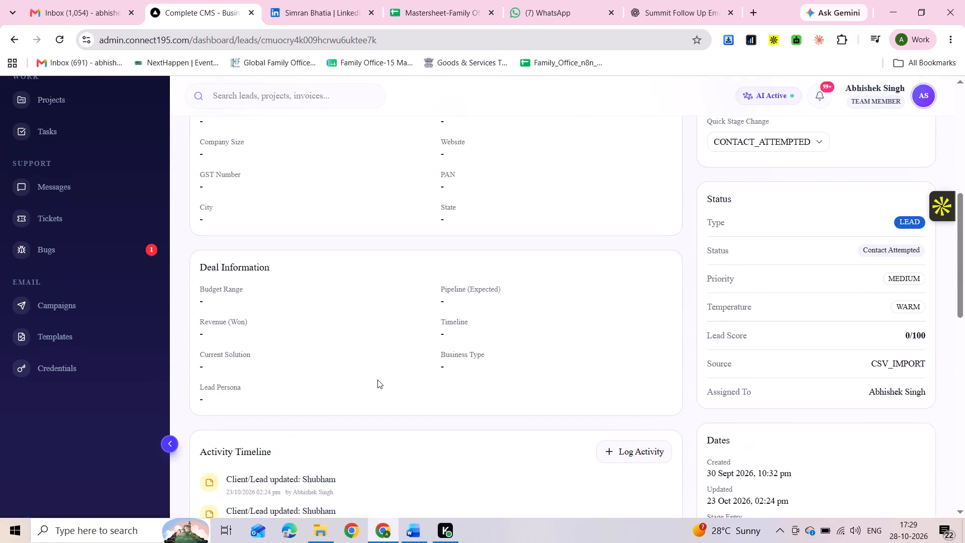
pyautogui.scroll(3, 377, 380)
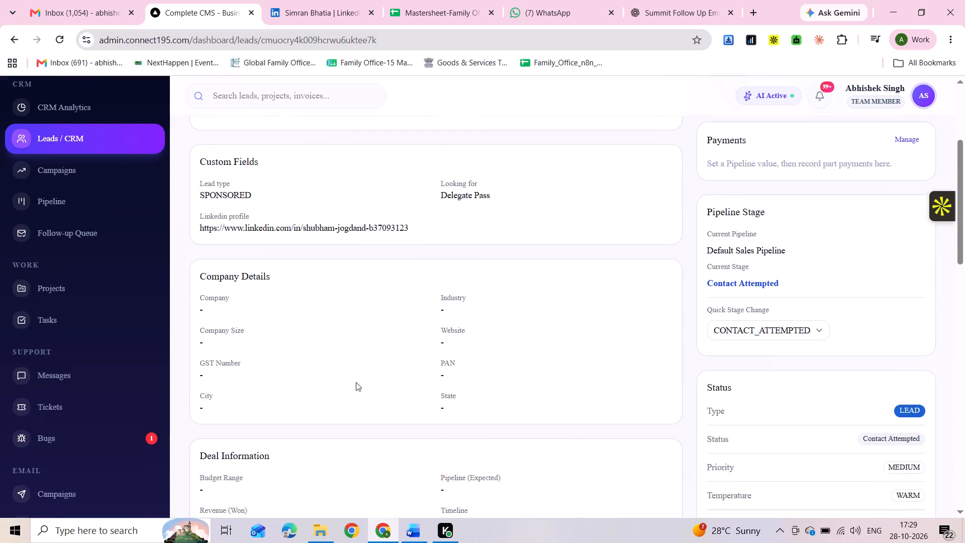
pyautogui.scroll(6, 340, 387)
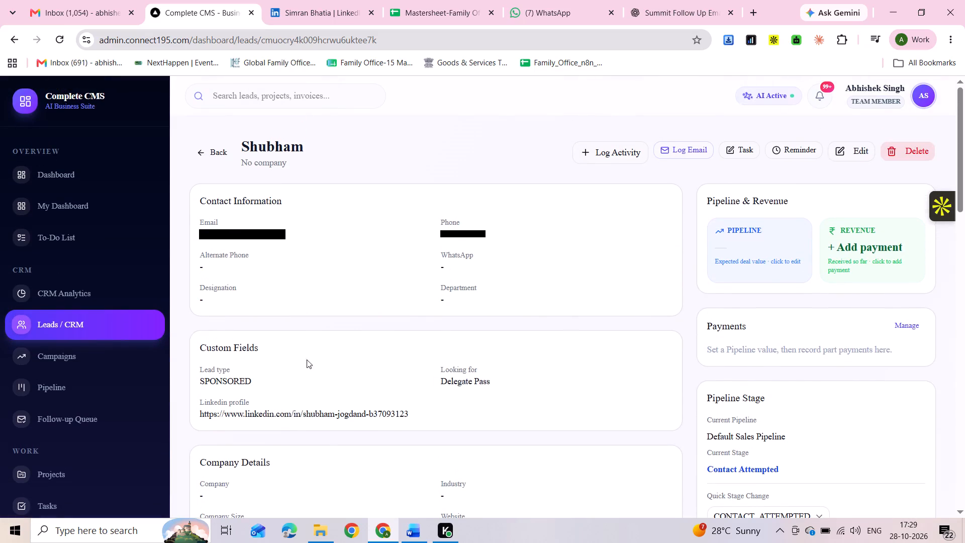
pyautogui.click(204, 155)
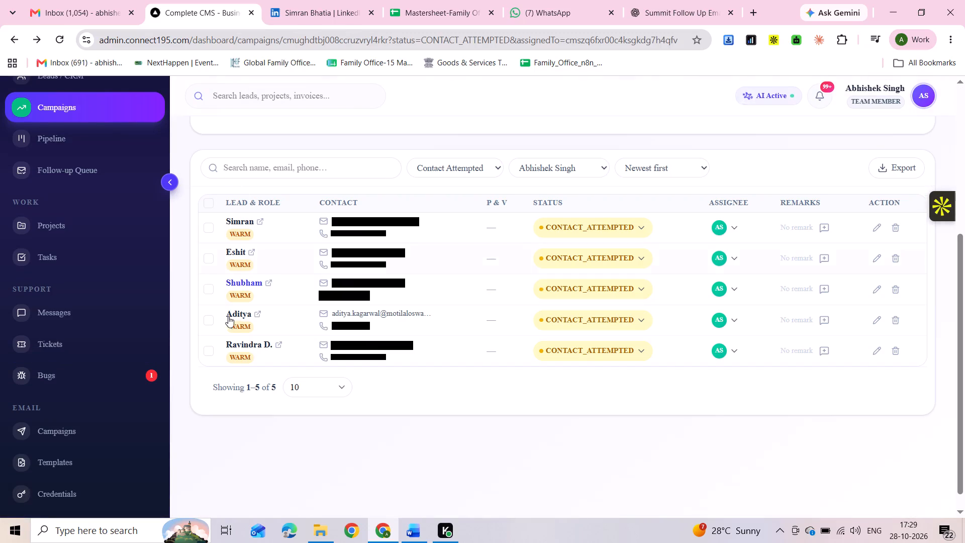
pyautogui.click(246, 284)
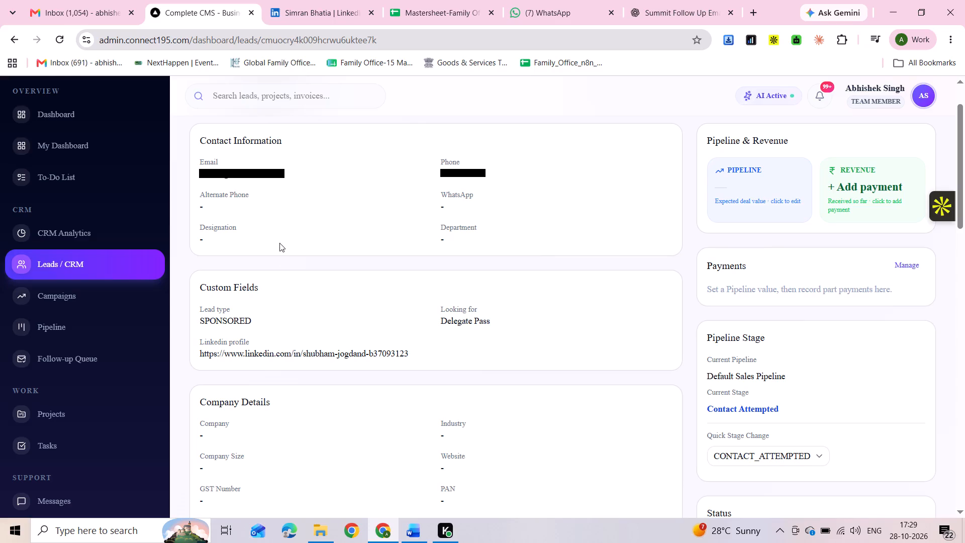
pyautogui.scroll(6, 274, 259)
pyautogui.click(206, 152)
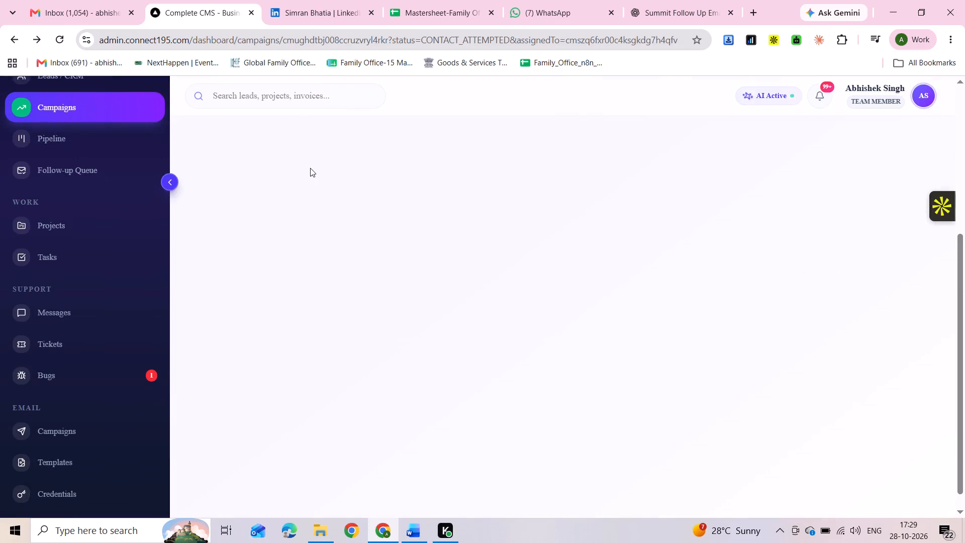
# Search the campaign's leads for "darshan" with the status filter set to all statuses.
pyautogui.doubleClick(289, 167)
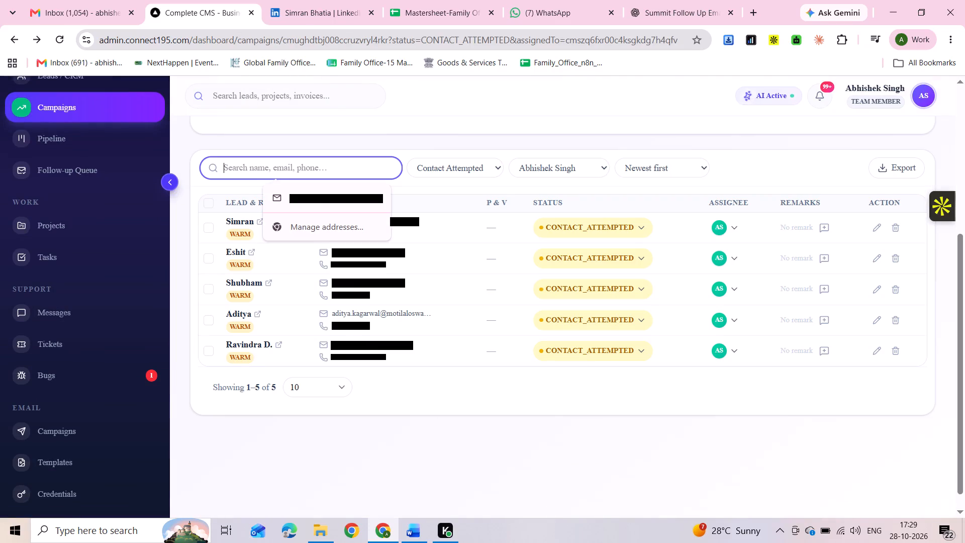
pyautogui.write('darshab')
pyautogui.press('BackSpace')
pyautogui.press('n')
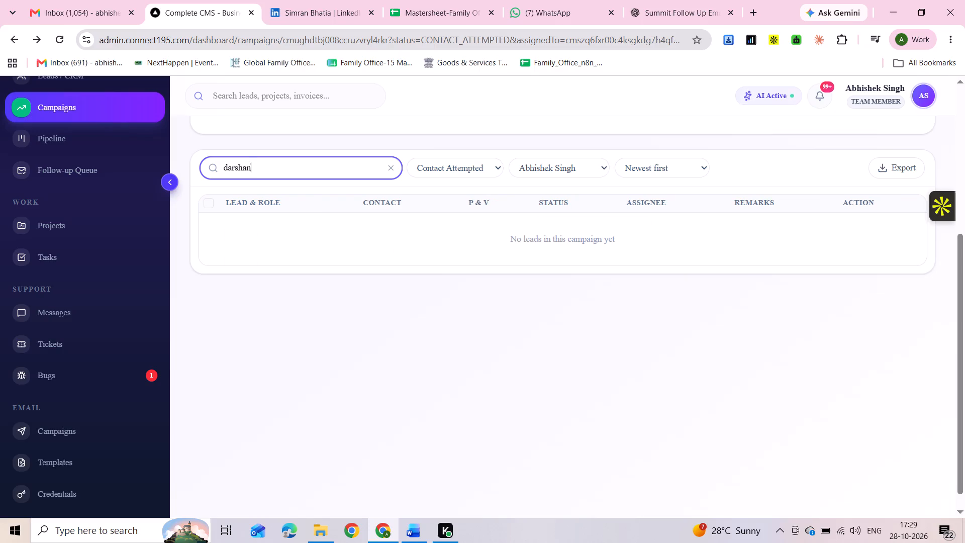
pyautogui.click(469, 166)
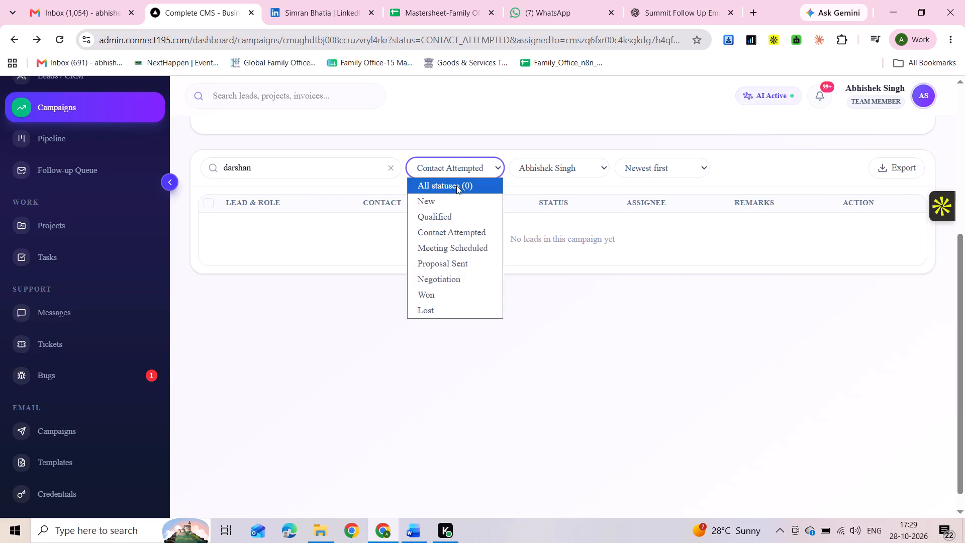
pyautogui.click(456, 186)
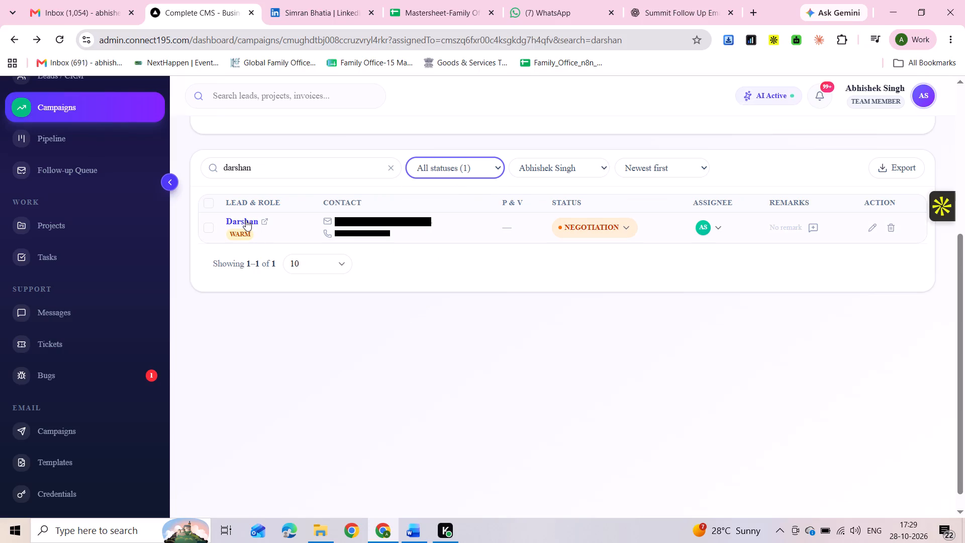
# Open Darshan's lead record and copy the email address from the contact information.
pyautogui.click(246, 220)
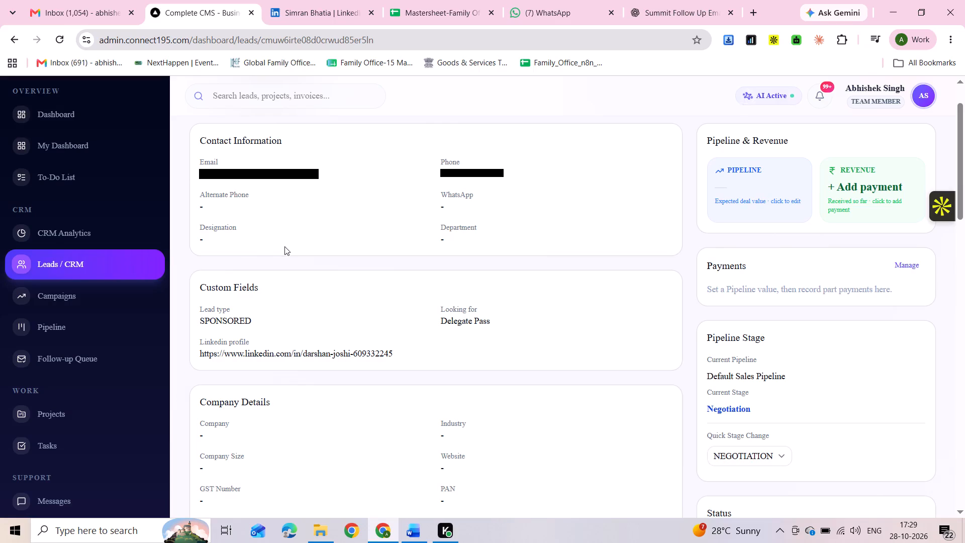
pyautogui.click(335, 175)
pyautogui.moveTo(325, 176); pyautogui.dragTo(211, 166)
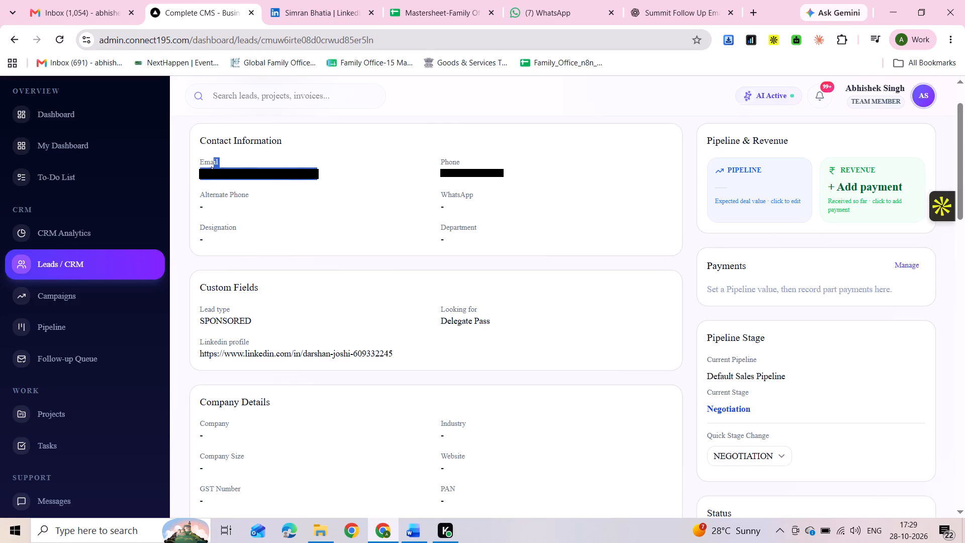
pyautogui.moveTo(211, 166); pyautogui.dragTo(198, 178)
pyautogui.rightClick(254, 169)
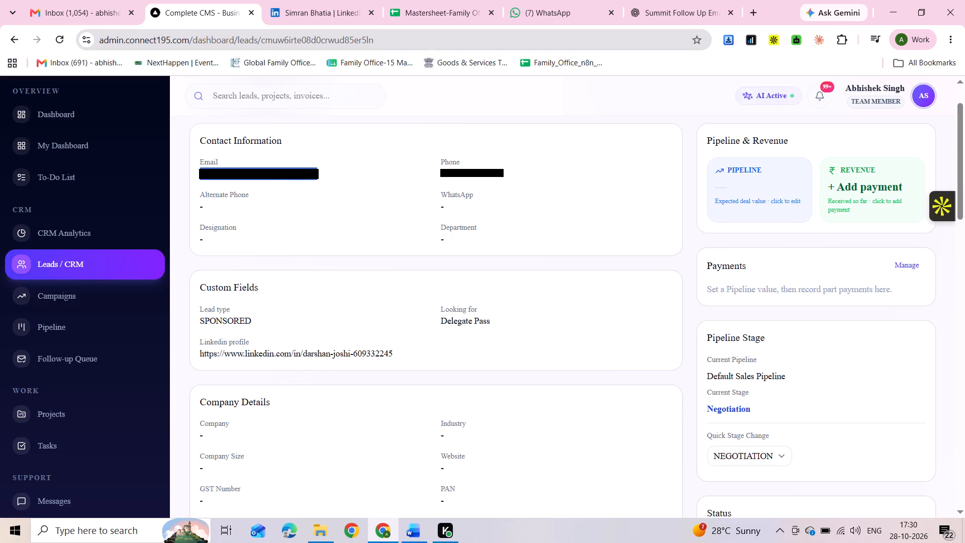
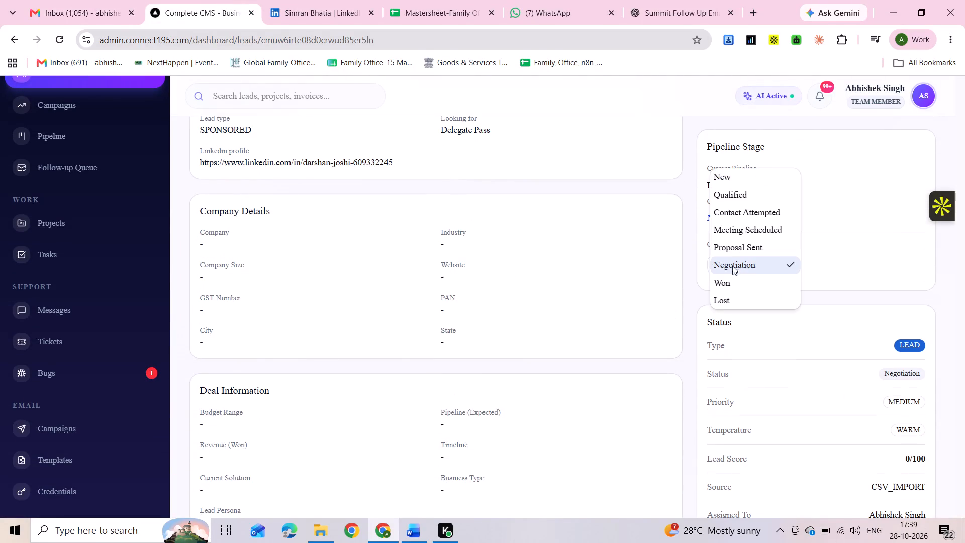
# Set the lead Darshan's pipeline stage to Meeting Scheduled and return to the campaign's lead list.
pyautogui.click(727, 237)
pyautogui.scroll(6, 454, 255)
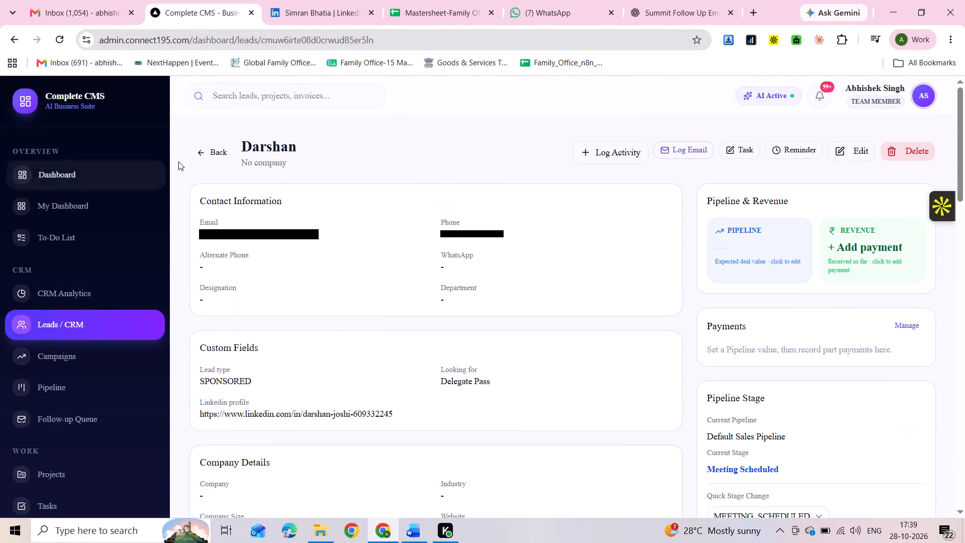
pyautogui.click(202, 151)
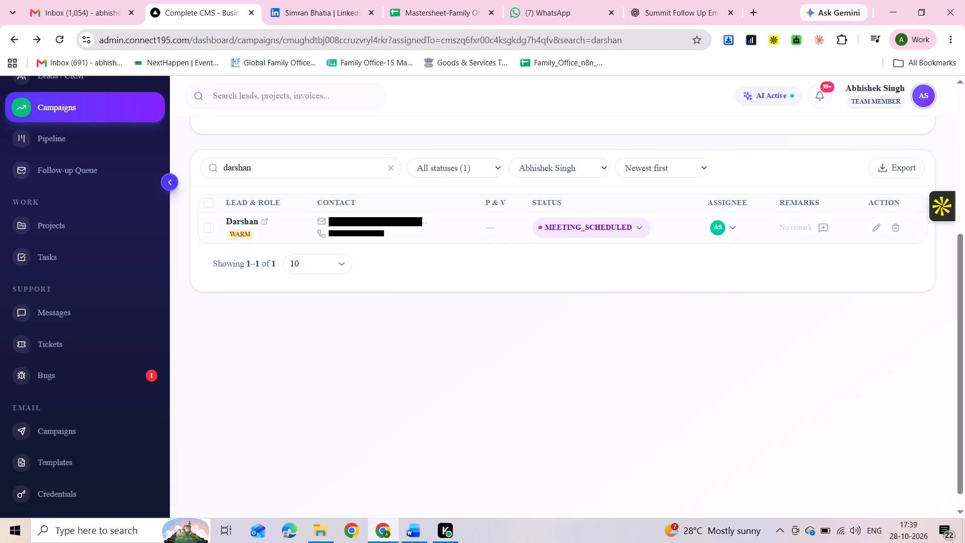
# Clear the "darshan" search and filter the campaign's leads by the Qualified status.
pyautogui.click(391, 168)
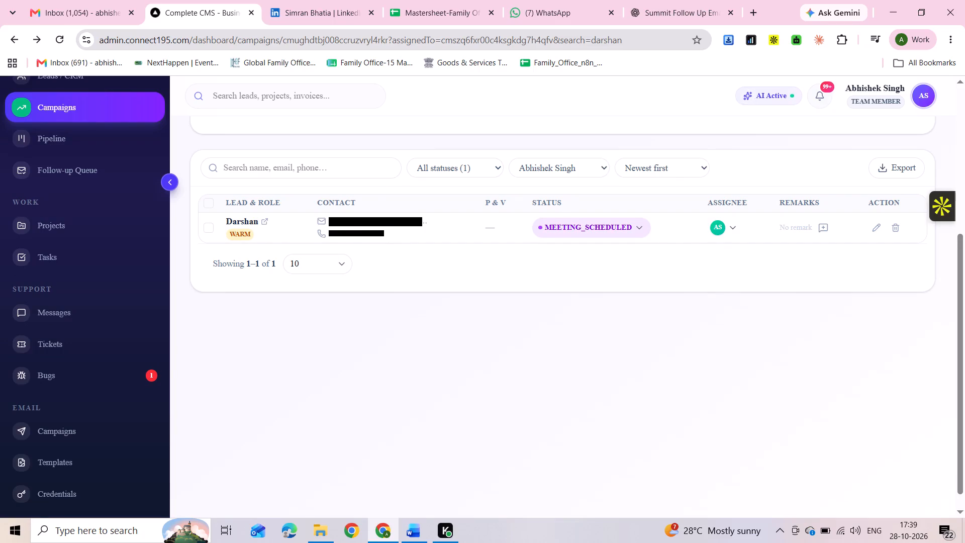
pyautogui.click(439, 170)
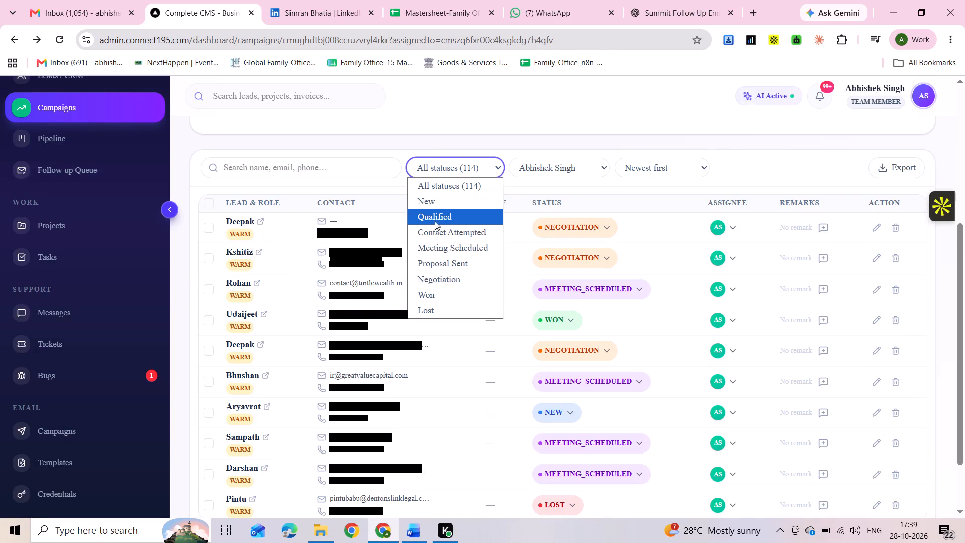
pyautogui.click(435, 219)
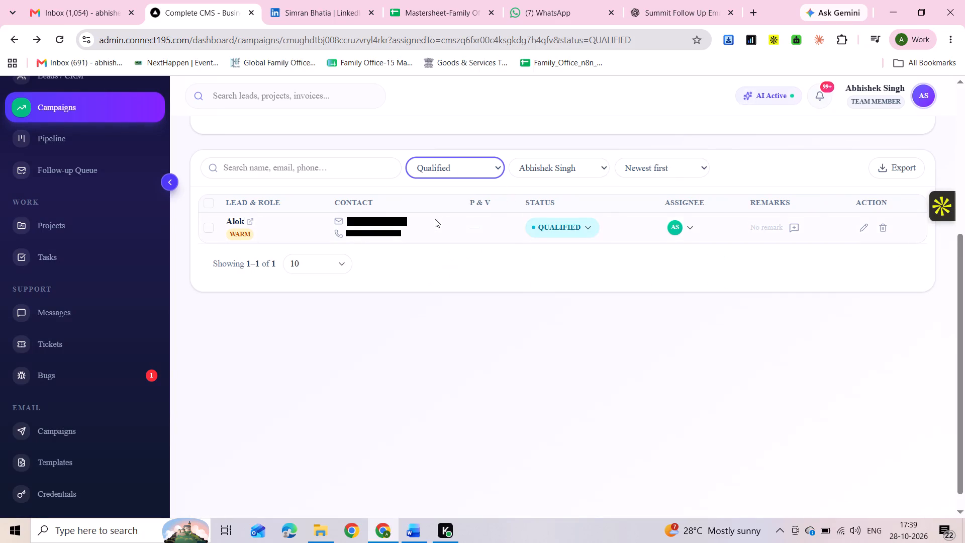
# Open the lead Alok and examine the contact details, pipeline stage and activity timeline before returning to the campaign's lead list.
pyautogui.click(232, 224)
pyautogui.scroll(-2, 412, 315)
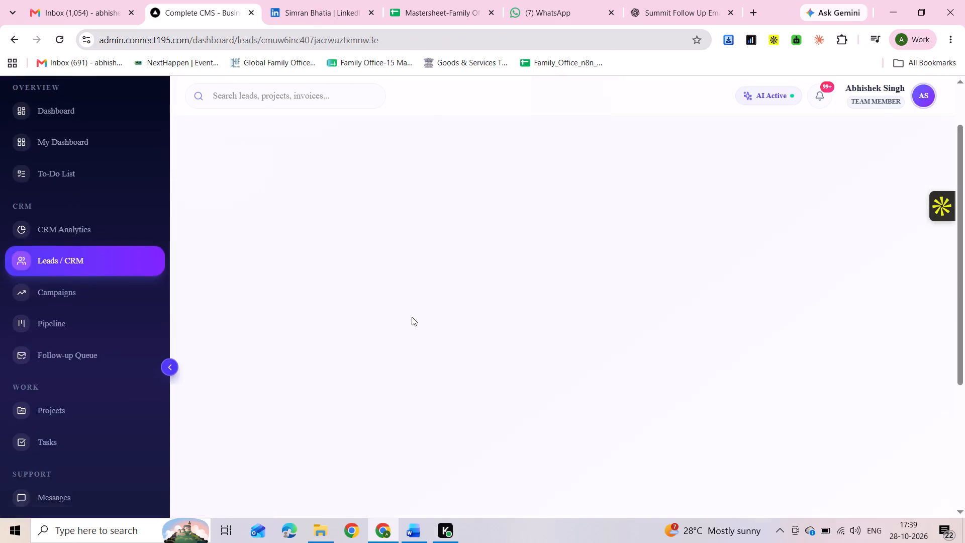
pyautogui.scroll(-11, 412, 317)
pyautogui.scroll(5, 412, 317)
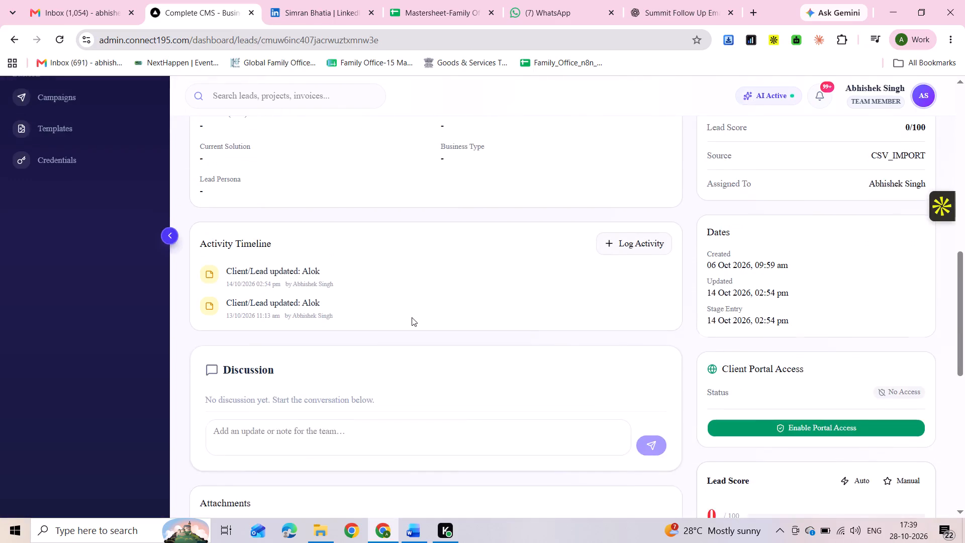
pyautogui.scroll(6, 412, 317)
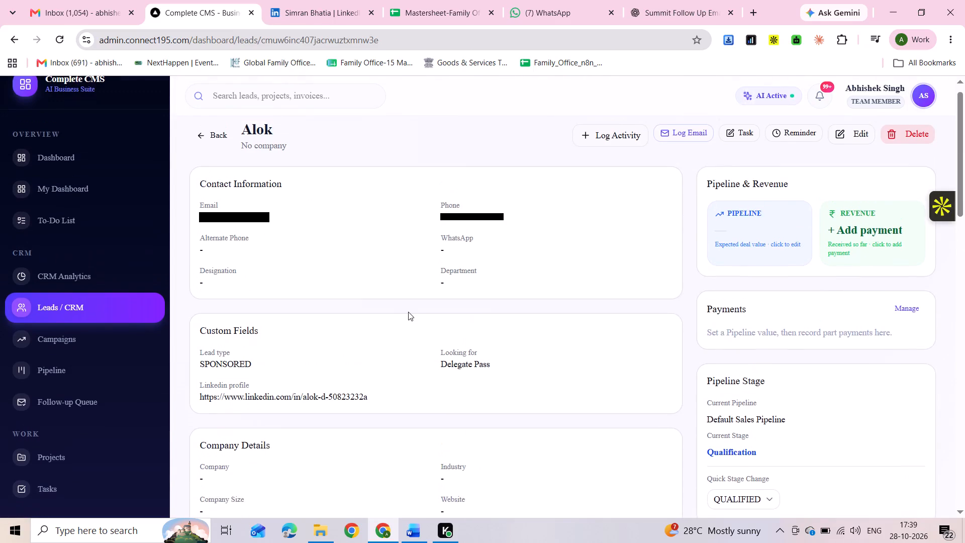
pyautogui.scroll(2, 408, 312)
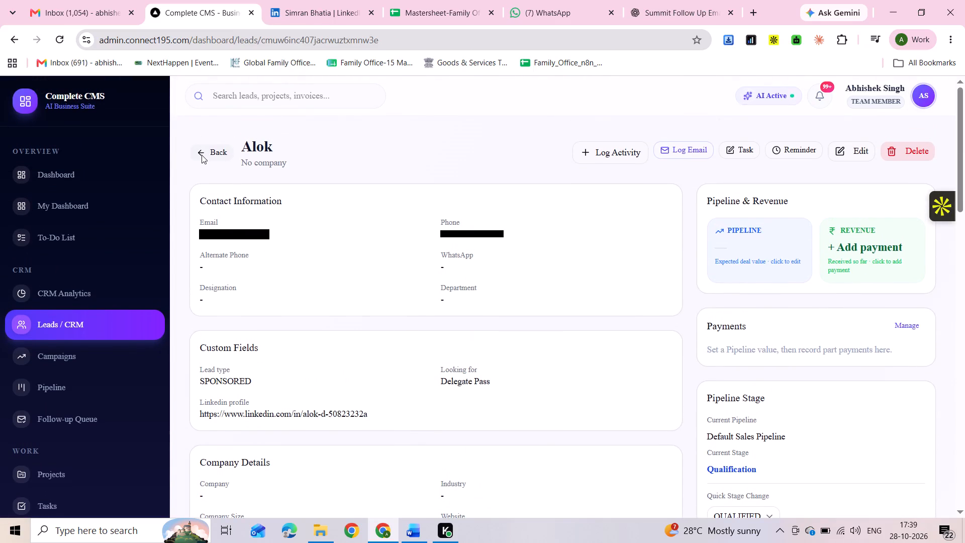
pyautogui.click(202, 155)
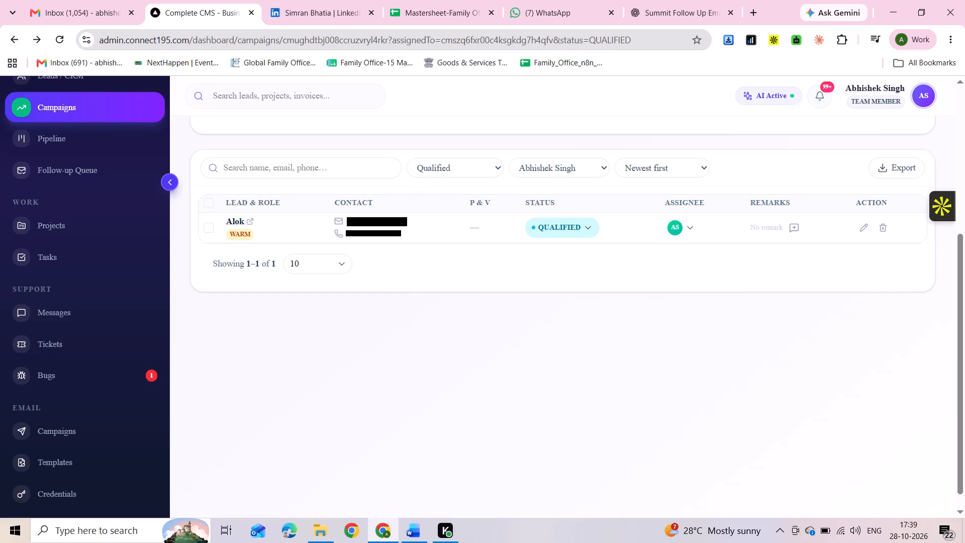
# Filter the campaign's leads by the Meeting Scheduled status.
pyautogui.click(474, 166)
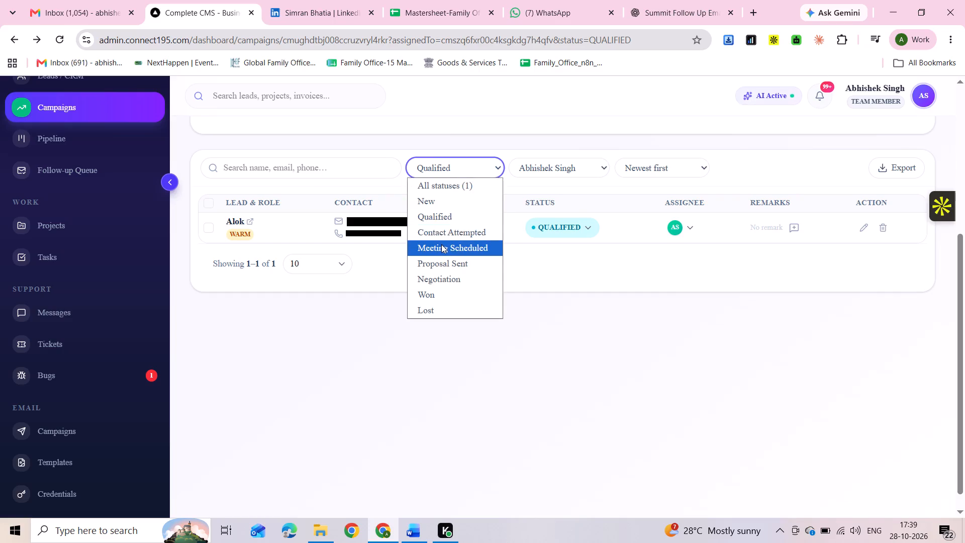
pyautogui.click(442, 244)
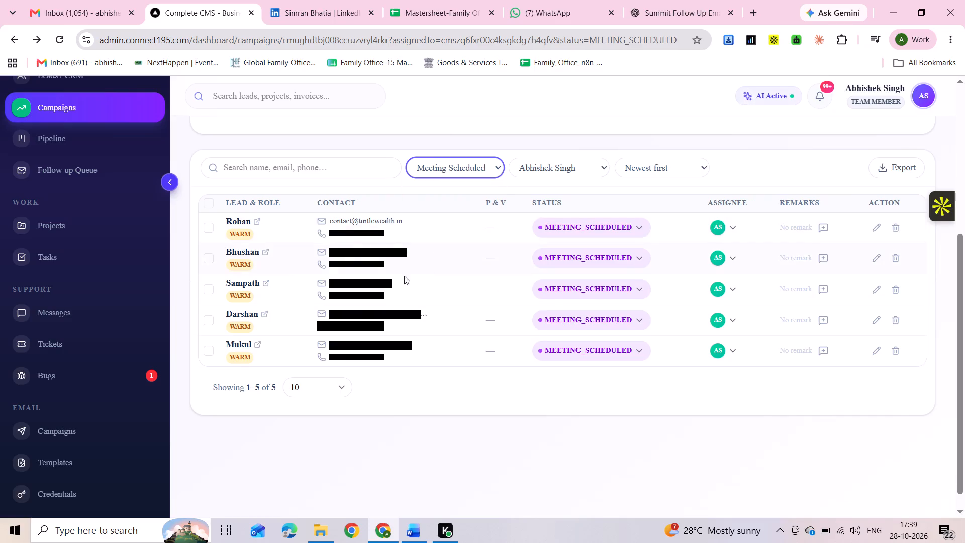
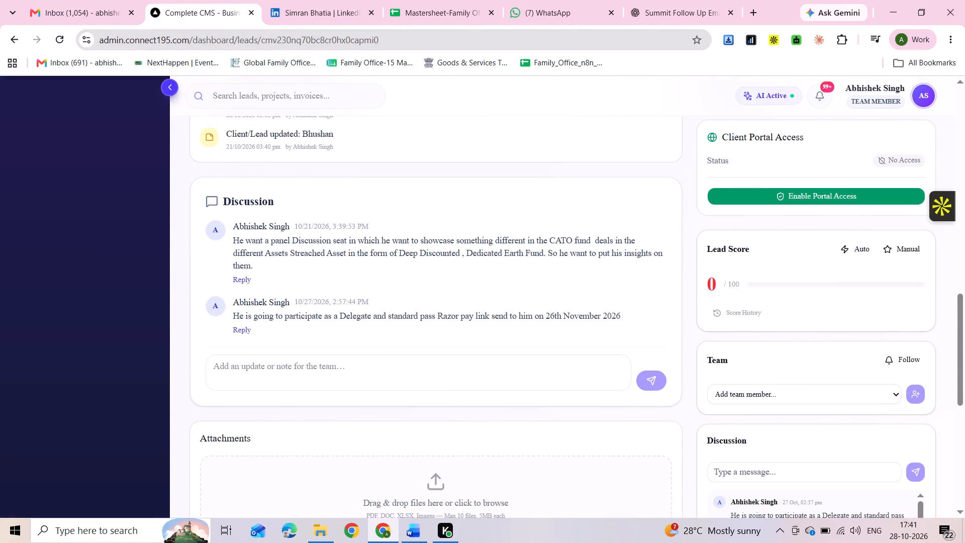
# Draft a discussion note on the lead Bhushan reading "He has to check his schdule and intrested".
pyautogui.click(286, 380)
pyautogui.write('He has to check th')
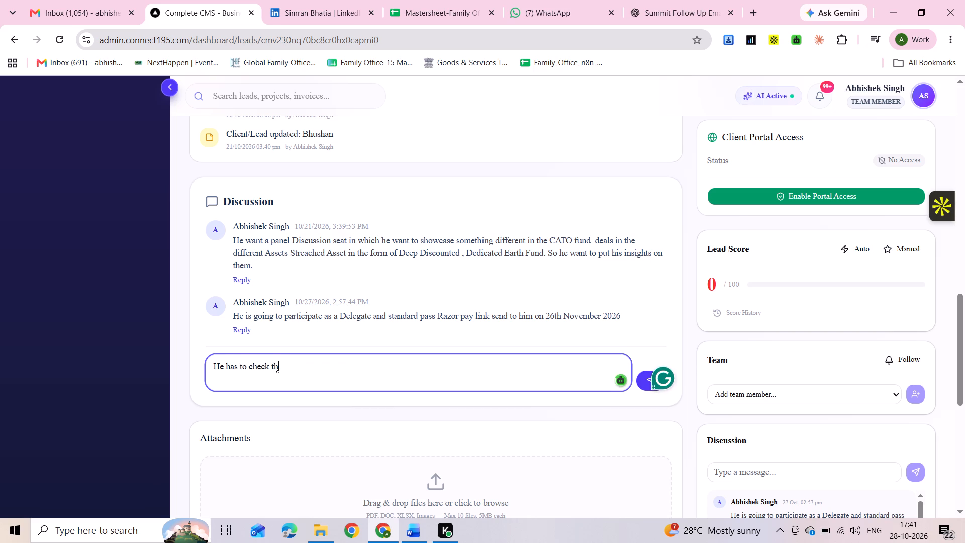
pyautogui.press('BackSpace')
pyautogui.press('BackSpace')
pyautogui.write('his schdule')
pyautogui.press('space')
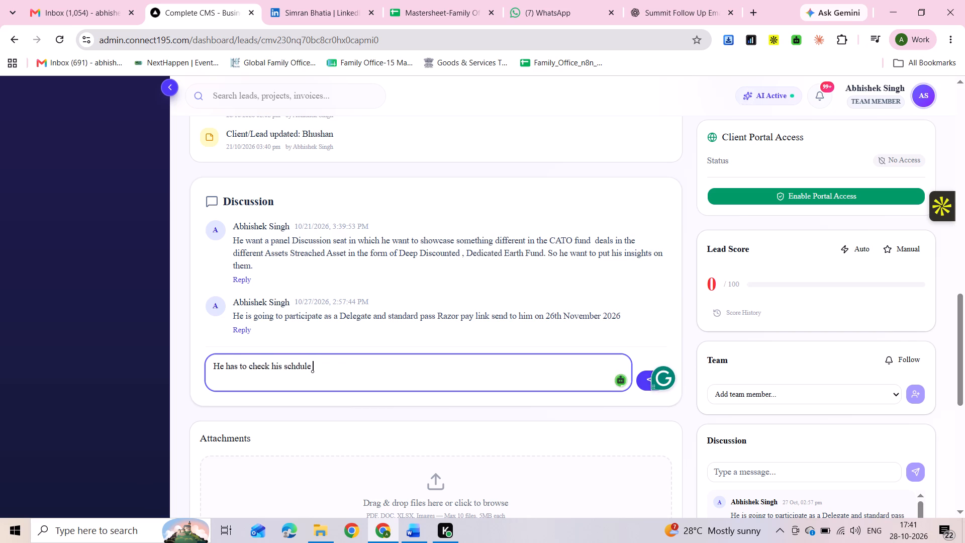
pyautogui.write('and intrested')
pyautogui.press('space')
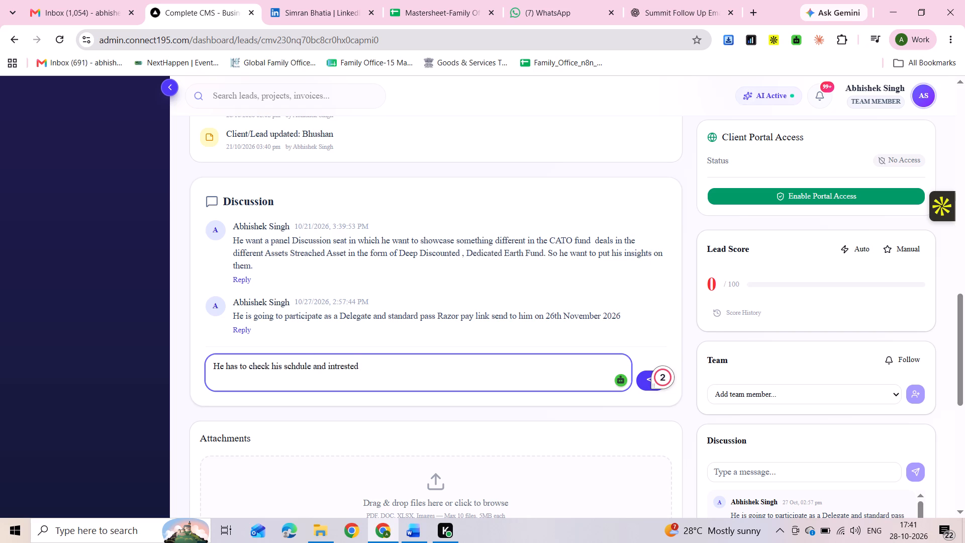
# Complete the draft discussion comment on the lead Bhushan with "in attending the summit." and correct the misspelled word to "schedule".
pyautogui.write('in attending the summit')
pyautogui.press('.')
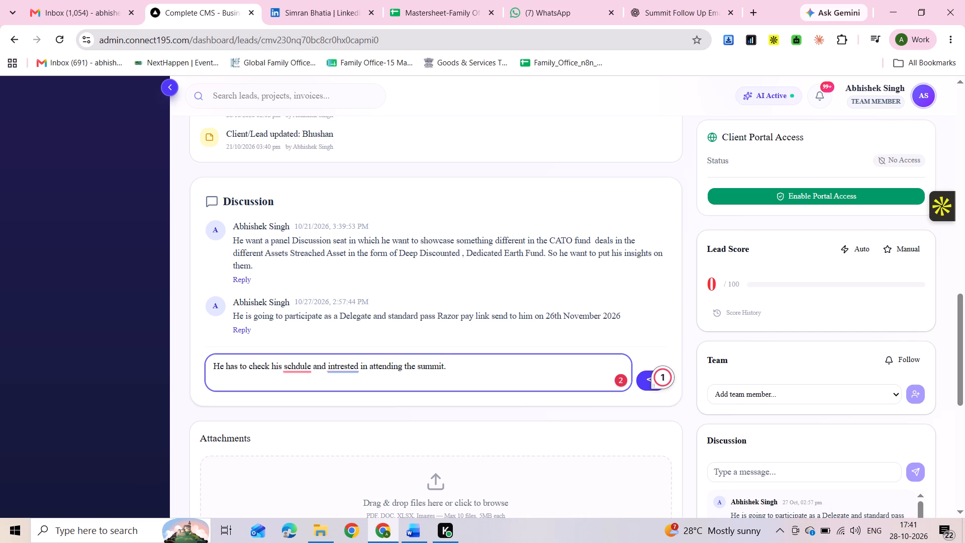
pyautogui.hotkey('shift', 'Return')
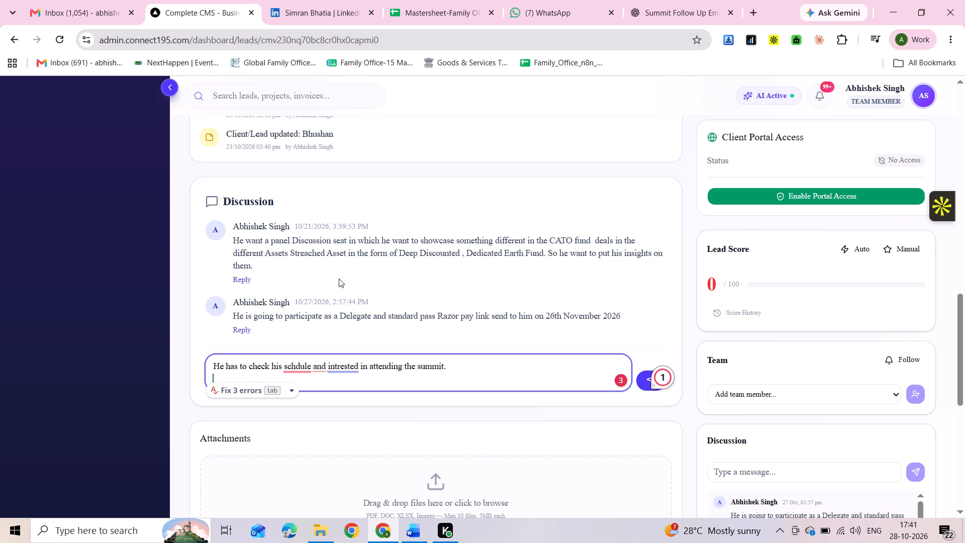
pyautogui.click(288, 368)
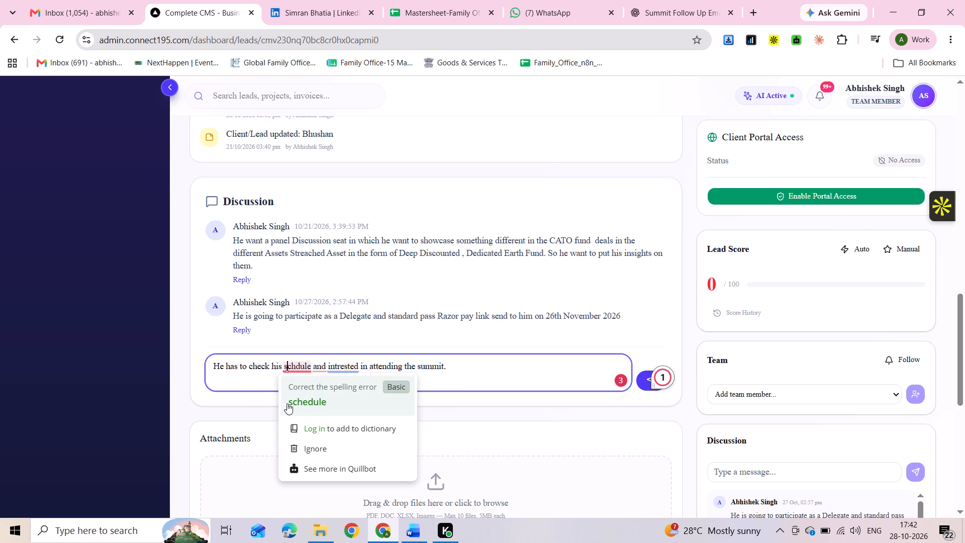
pyautogui.click(287, 403)
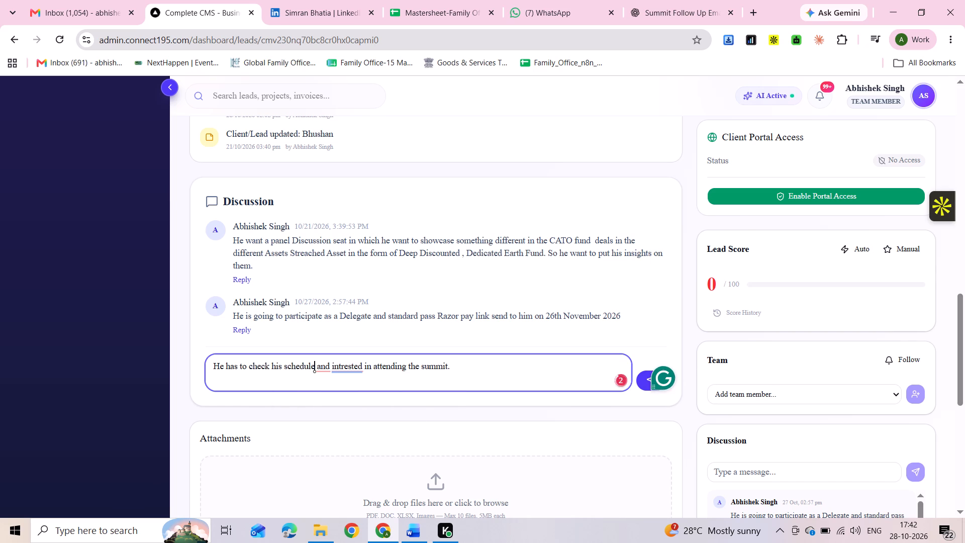
# Extend the draft comment after "summit" with "but need some", replacing the closing full stop.
pyautogui.click(457, 368)
pyautogui.press('BackSpace')
pyautogui.press('space')
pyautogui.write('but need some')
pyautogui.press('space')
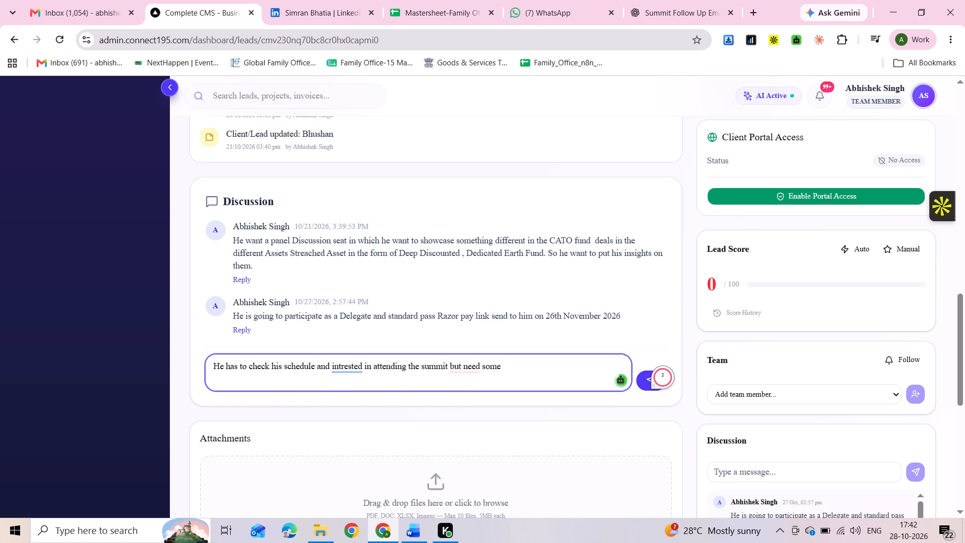
# Complete the draft discussion comment on Bhushan's record with "time before confirming the registration" and post it.
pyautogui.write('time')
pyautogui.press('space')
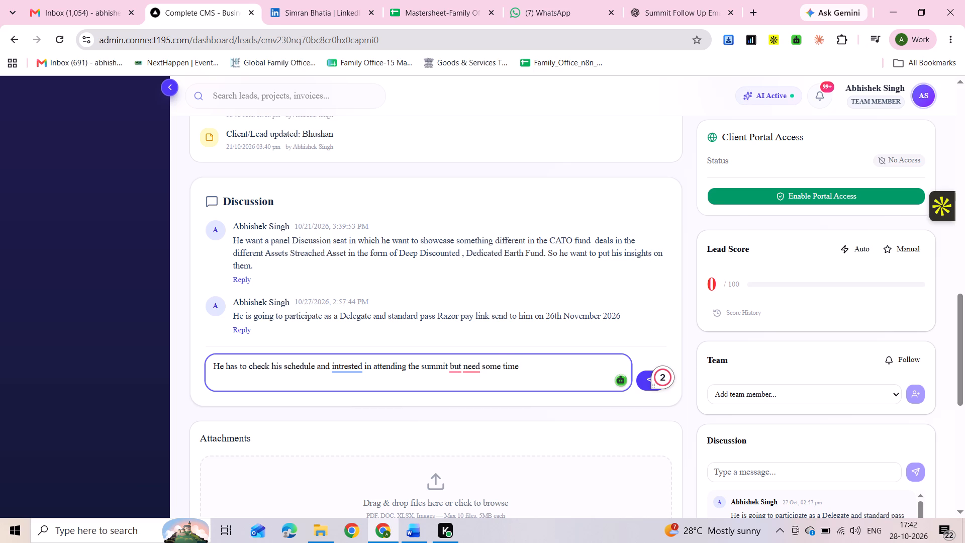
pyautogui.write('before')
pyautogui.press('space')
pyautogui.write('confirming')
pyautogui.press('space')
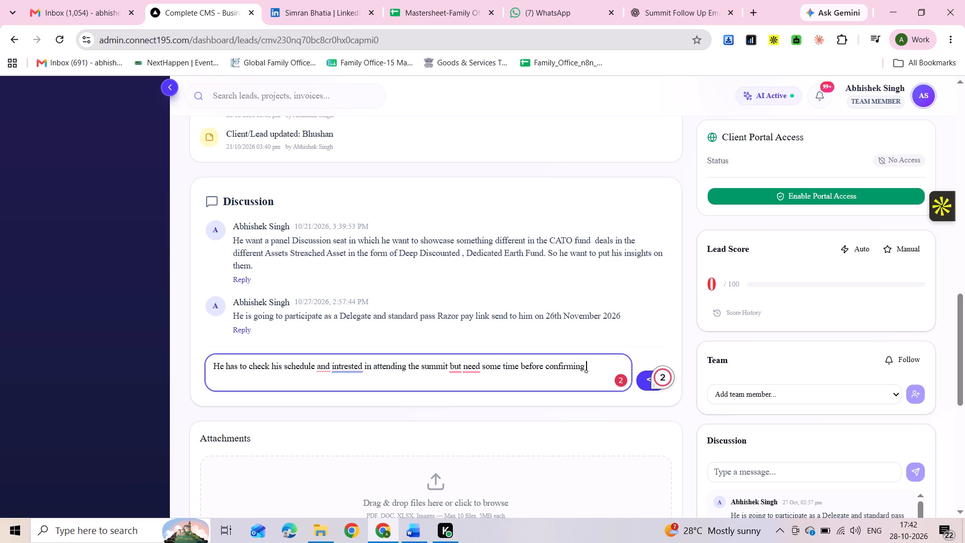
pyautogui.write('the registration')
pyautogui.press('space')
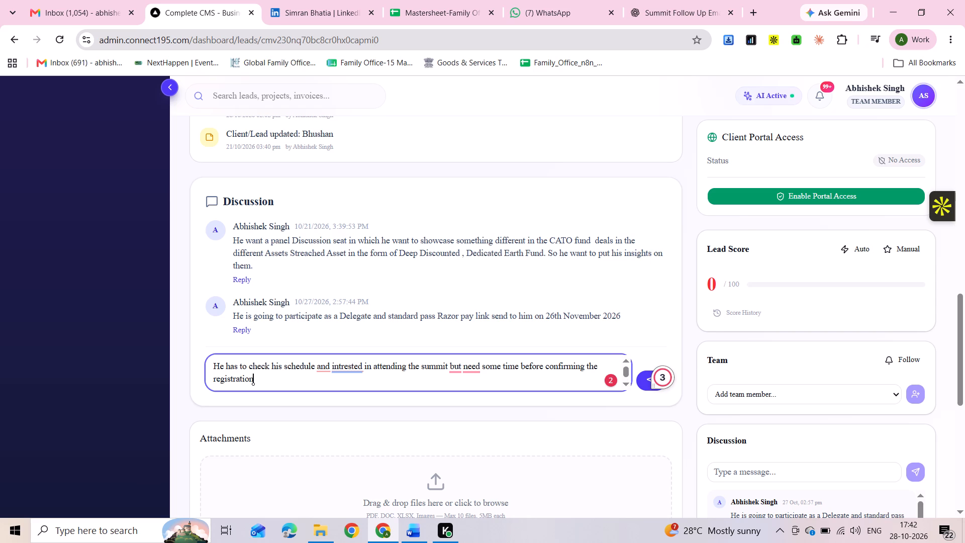
pyautogui.click(645, 383)
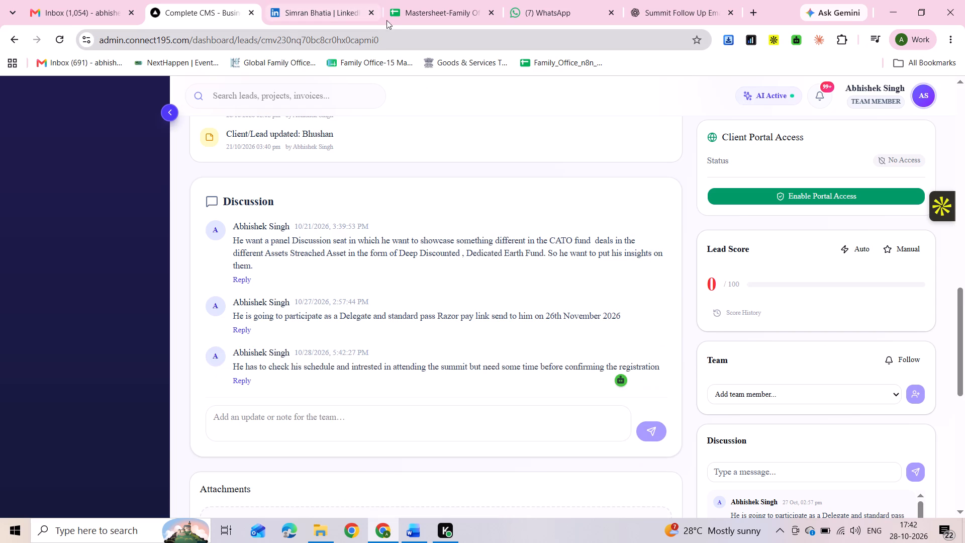
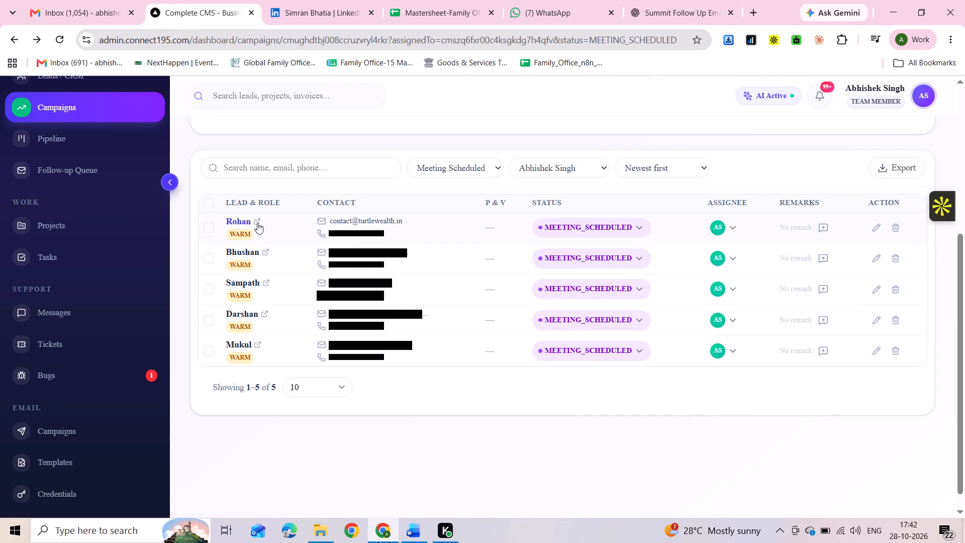
# Open the lead Sampath and examine the activity timeline and the existing discussion notes.
pyautogui.click(240, 284)
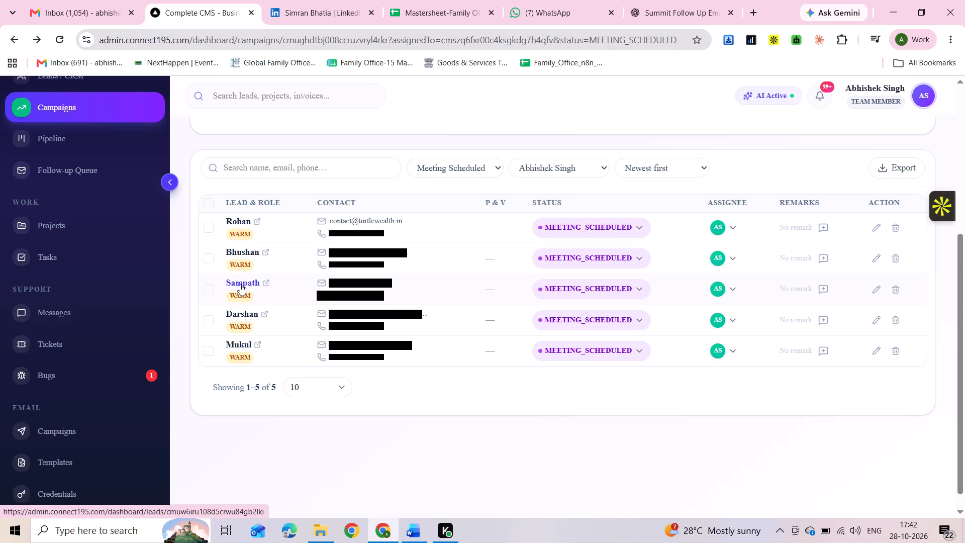
pyautogui.scroll(-9, 591, 348)
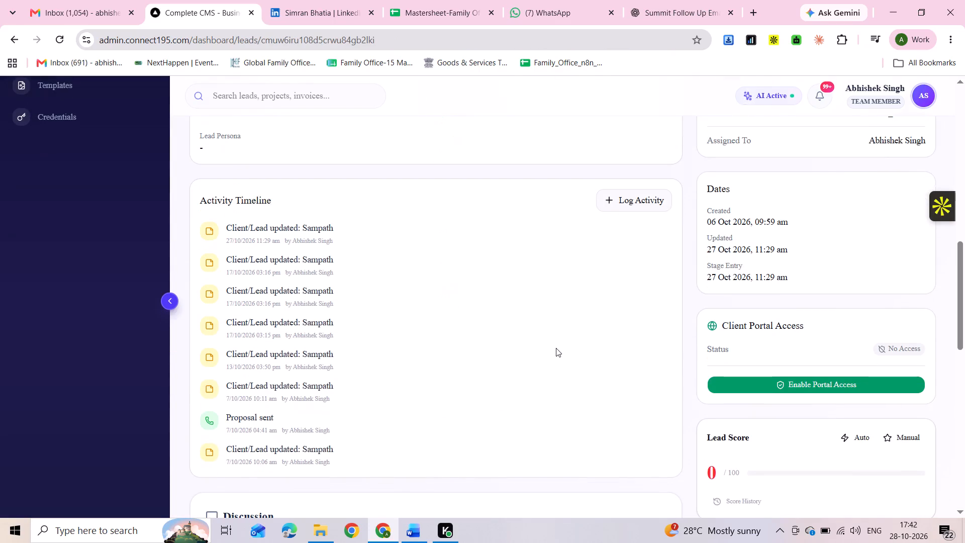
pyautogui.scroll(-3, 556, 348)
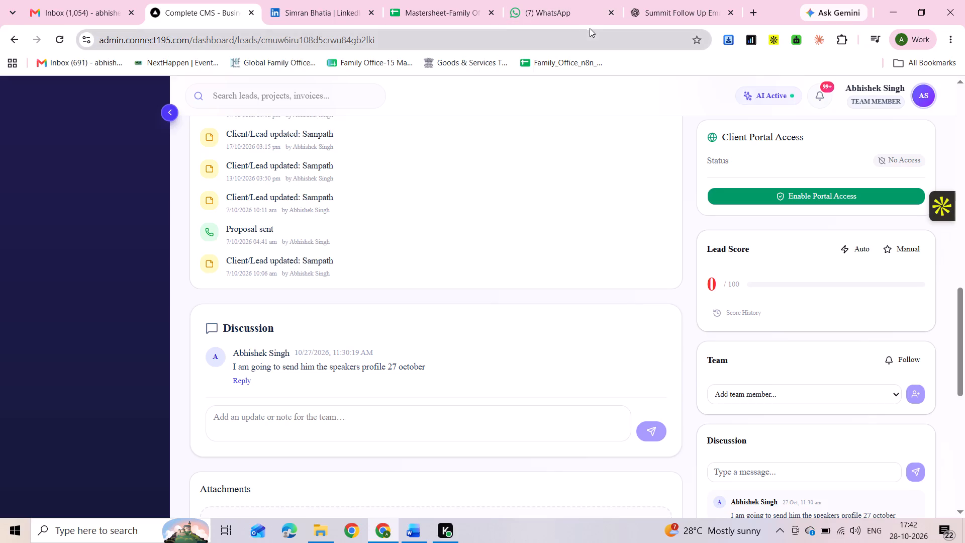
# Leave Sampath's lead record and open the Linkedin-family-office-leads-v2 campaign.
pyautogui.scroll(8, 588, 28)
pyautogui.scroll(19, 617, 72)
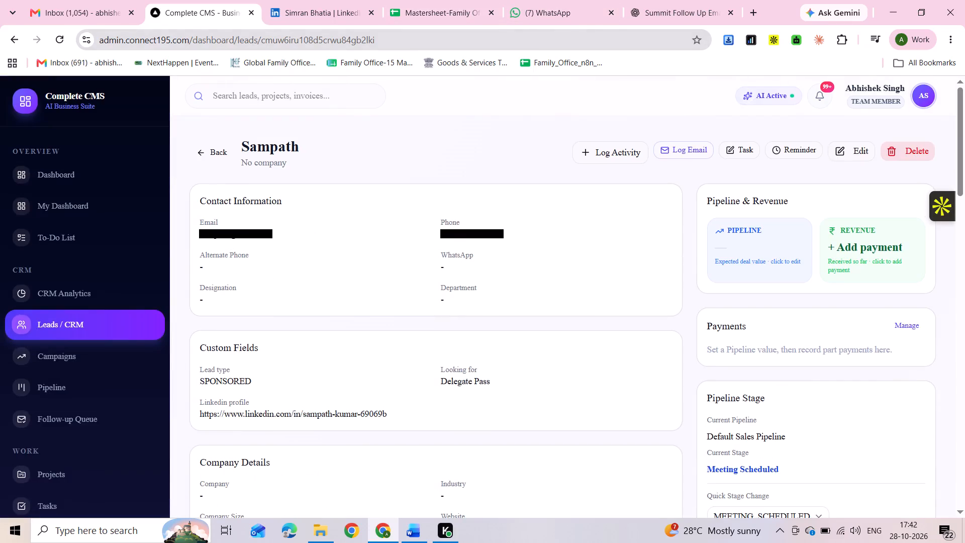
pyautogui.click(198, 150)
pyautogui.click(67, 110)
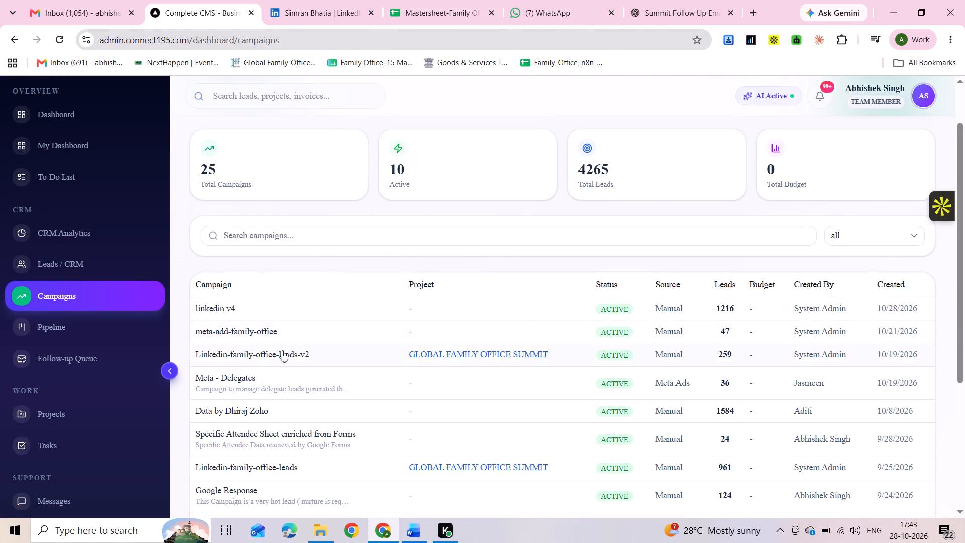
pyautogui.click(281, 355)
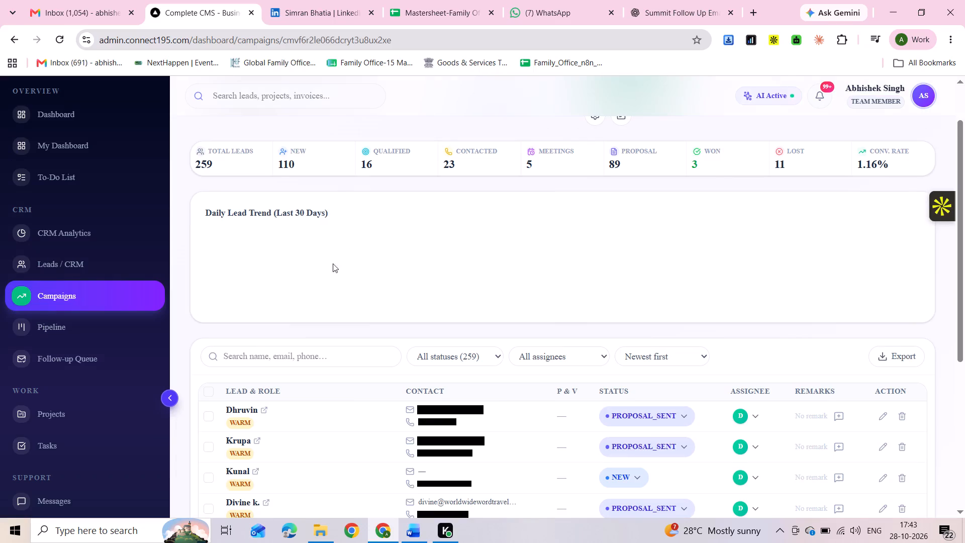
# Search the campaign's leads for Usha by full name.
pyautogui.scroll(-1, 354, 320)
pyautogui.click(271, 299)
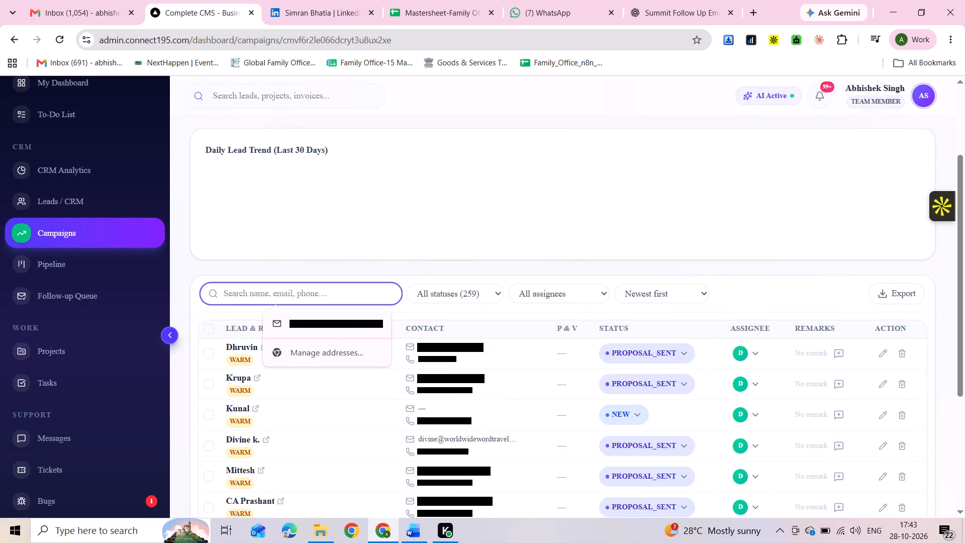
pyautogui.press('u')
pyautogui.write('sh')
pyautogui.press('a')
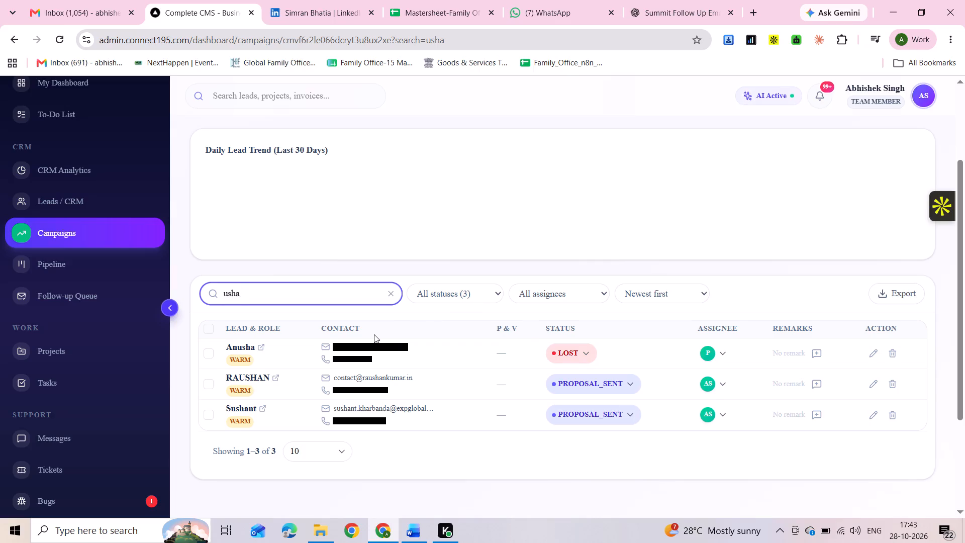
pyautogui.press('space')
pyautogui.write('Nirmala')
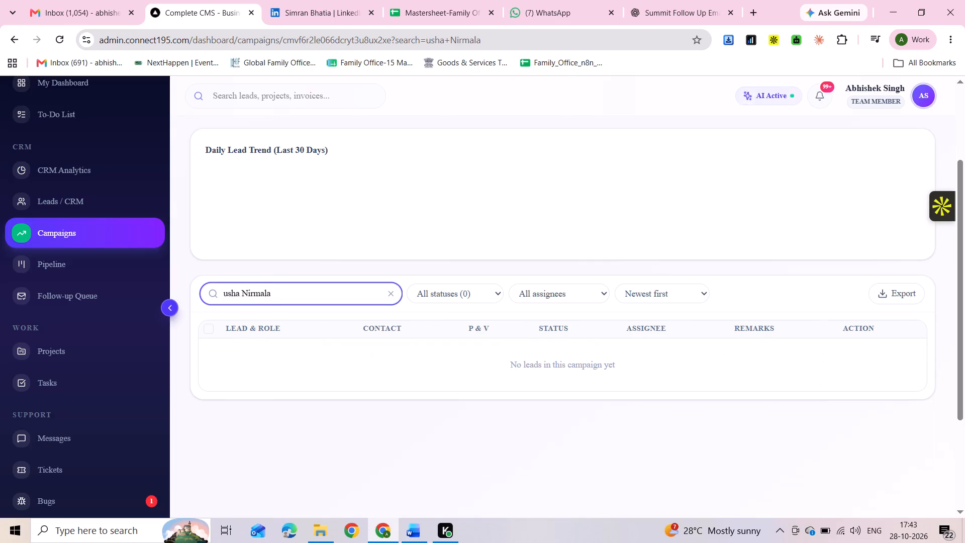
# Clear the name search and search the same campaign's leads by the contact's phone number.
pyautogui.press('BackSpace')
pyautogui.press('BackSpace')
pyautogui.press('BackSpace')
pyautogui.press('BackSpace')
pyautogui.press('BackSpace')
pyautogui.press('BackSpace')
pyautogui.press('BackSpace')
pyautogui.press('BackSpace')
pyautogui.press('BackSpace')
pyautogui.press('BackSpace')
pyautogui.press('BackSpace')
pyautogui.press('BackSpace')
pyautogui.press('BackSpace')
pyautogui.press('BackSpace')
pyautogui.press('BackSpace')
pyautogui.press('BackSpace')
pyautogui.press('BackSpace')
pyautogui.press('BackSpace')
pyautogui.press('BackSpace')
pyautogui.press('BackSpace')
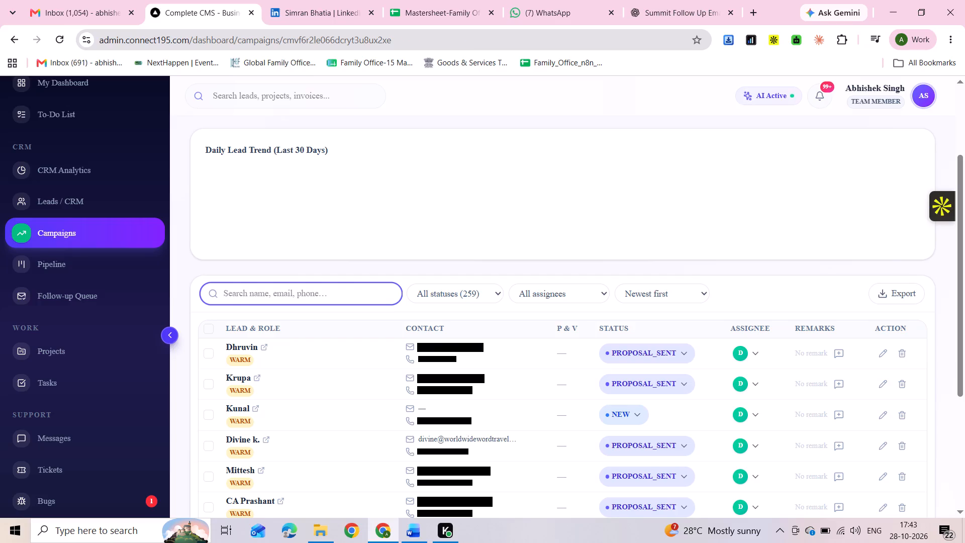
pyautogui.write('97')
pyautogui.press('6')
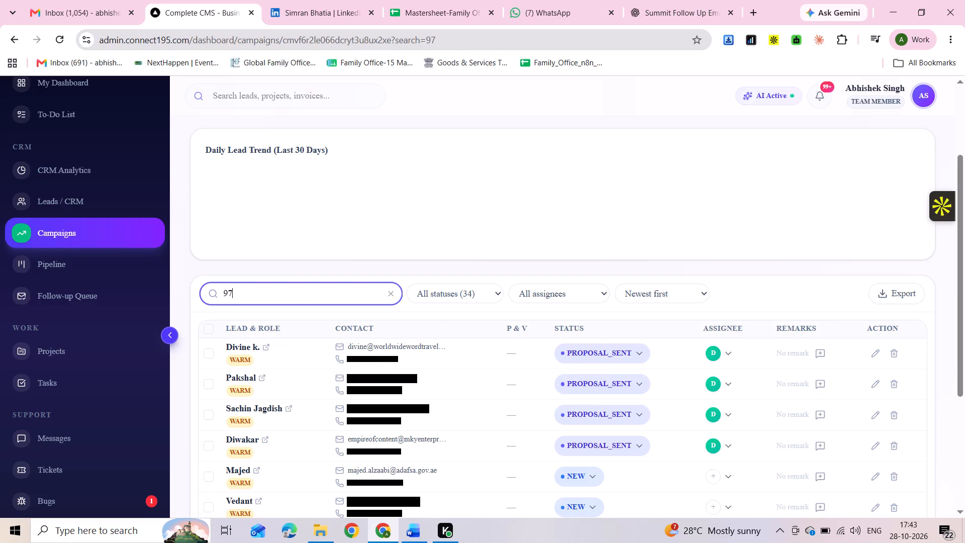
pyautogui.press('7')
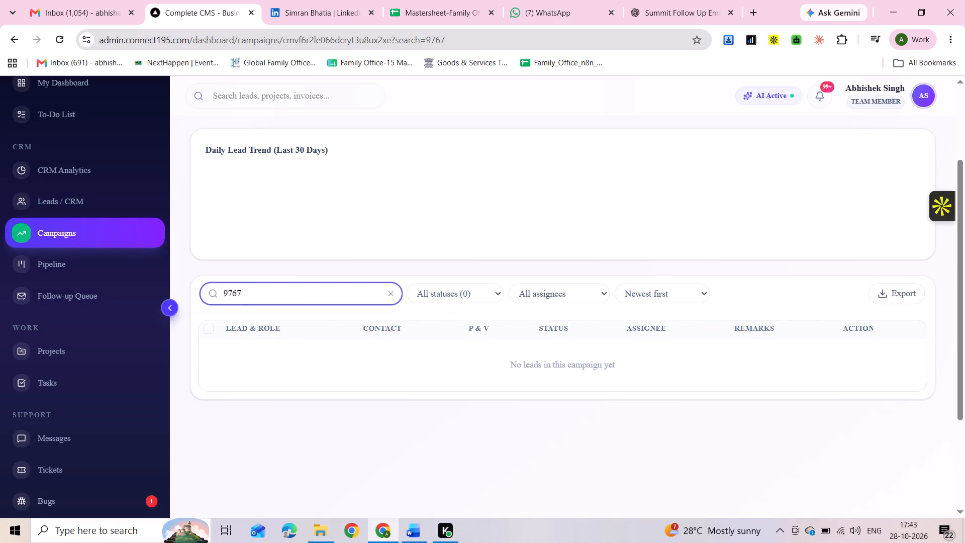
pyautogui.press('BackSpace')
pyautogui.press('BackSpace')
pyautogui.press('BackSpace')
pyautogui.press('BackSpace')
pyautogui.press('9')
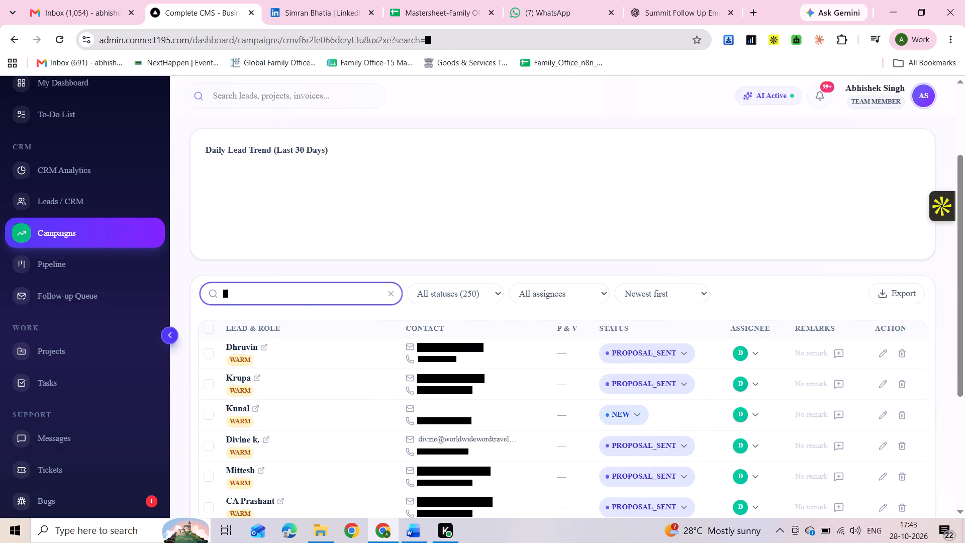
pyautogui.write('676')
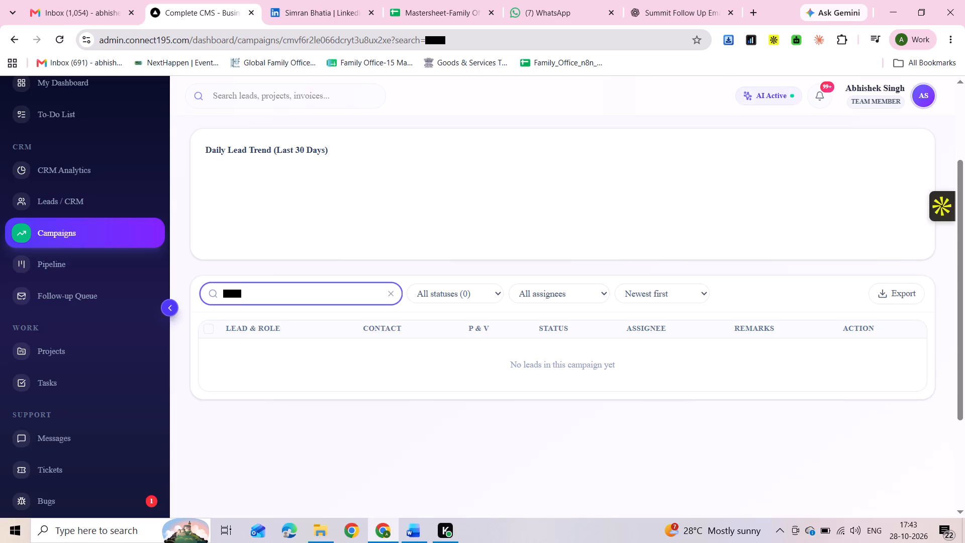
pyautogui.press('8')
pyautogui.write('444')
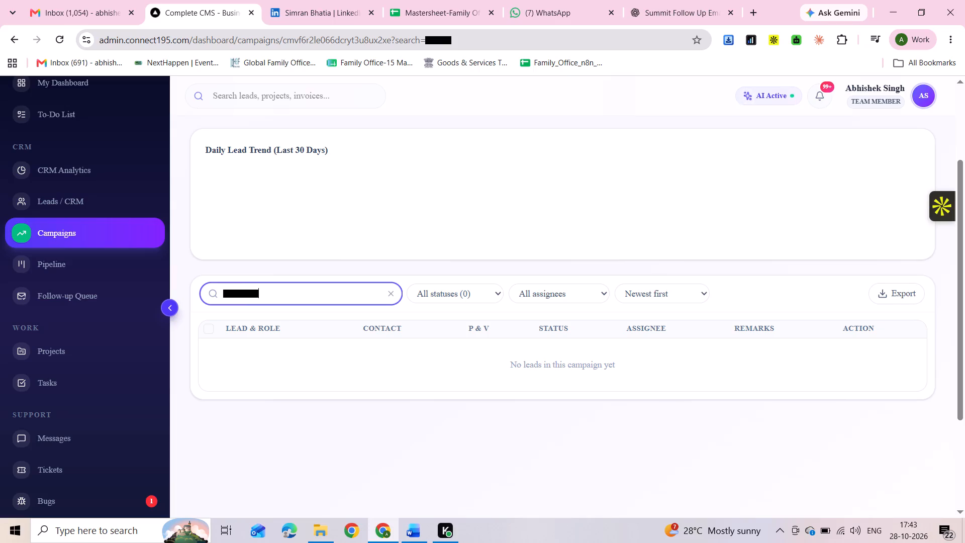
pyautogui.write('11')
pyautogui.click(448, 385)
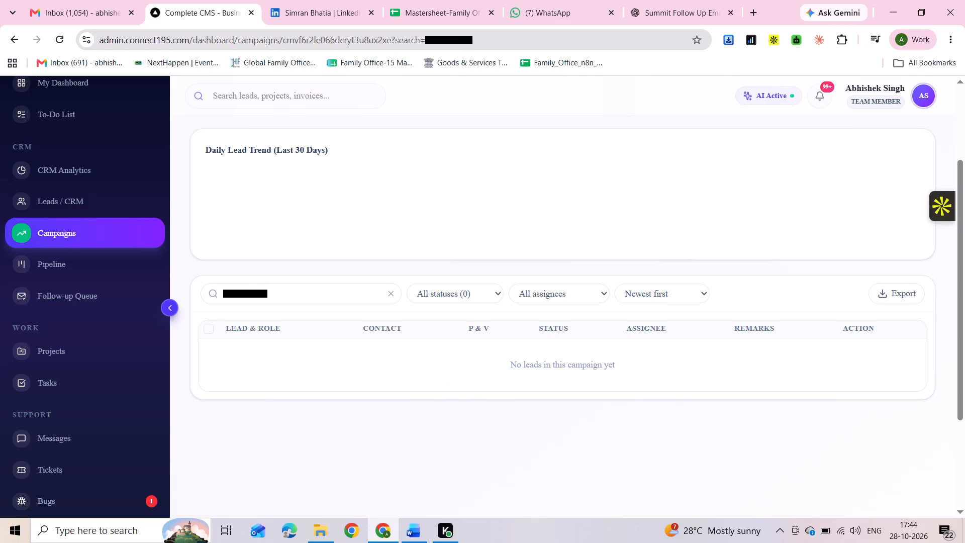
# Cut the phone number from the search and use it to search the leads of the Linkedin-family-office-leads campaign.
pyautogui.moveTo(292, 293); pyautogui.dragTo(207, 302)
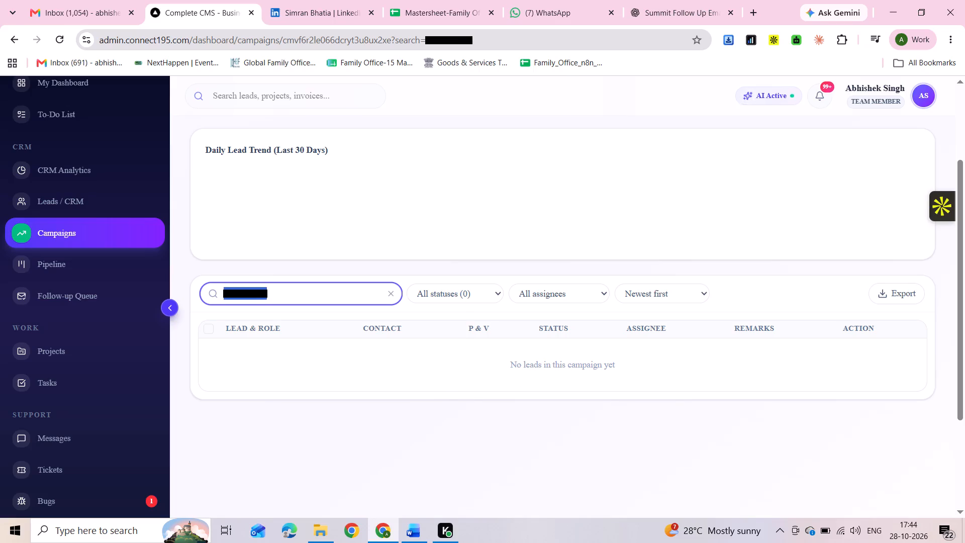
pyautogui.rightClick(255, 291)
pyautogui.click(300, 197)
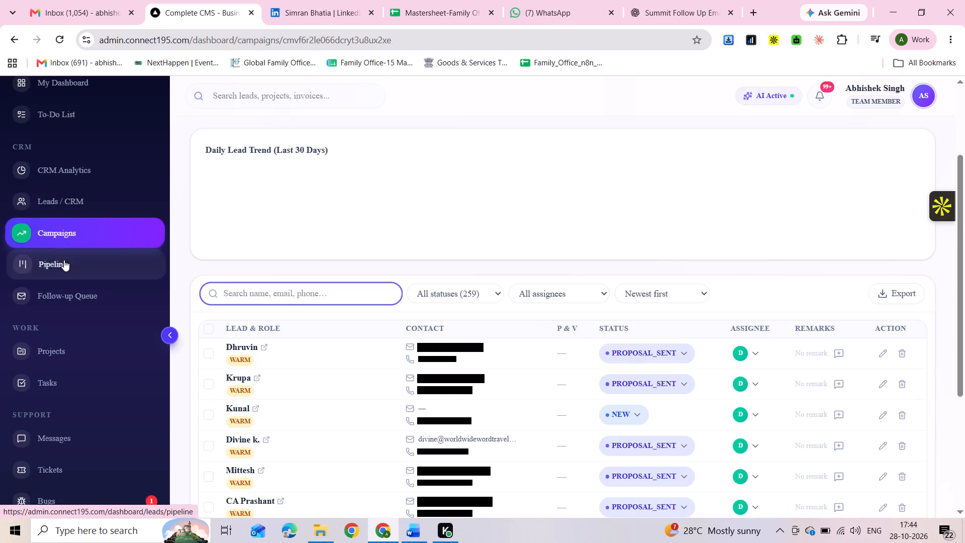
pyautogui.click(83, 244)
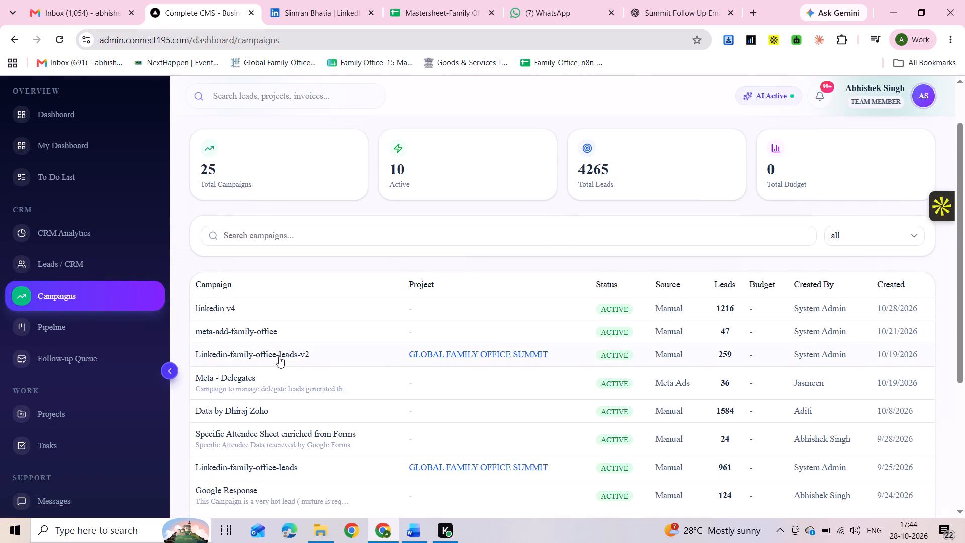
pyautogui.click(263, 466)
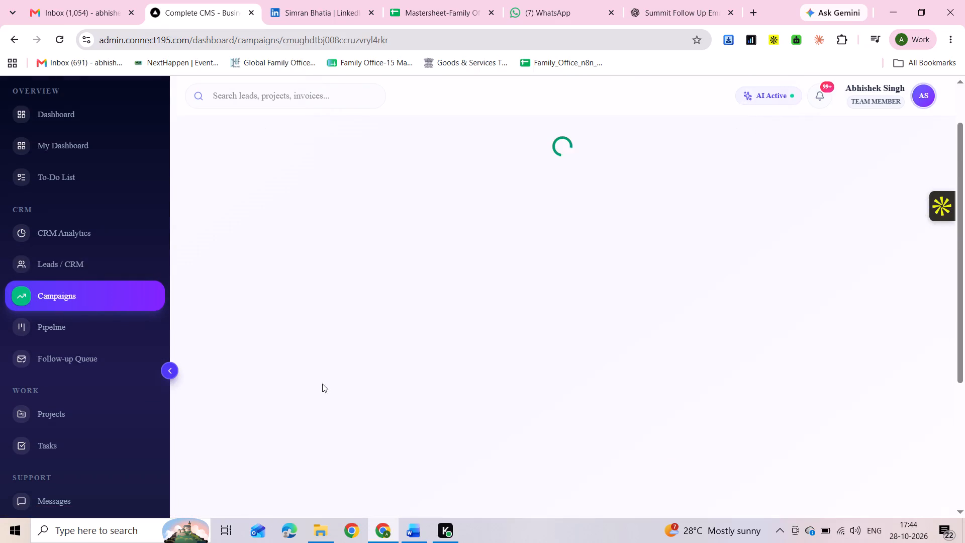
pyautogui.click(306, 359)
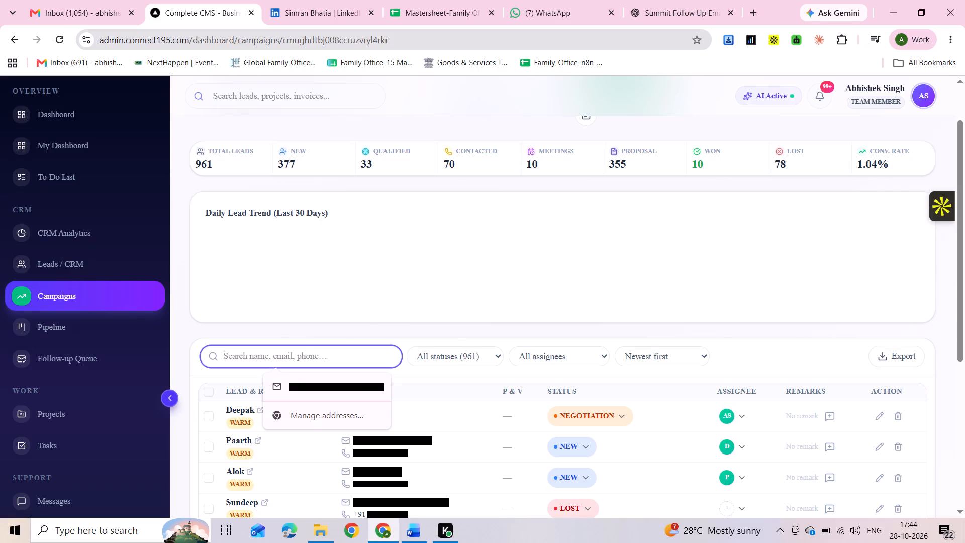
pyautogui.rightClick(306, 358)
pyautogui.click(323, 214)
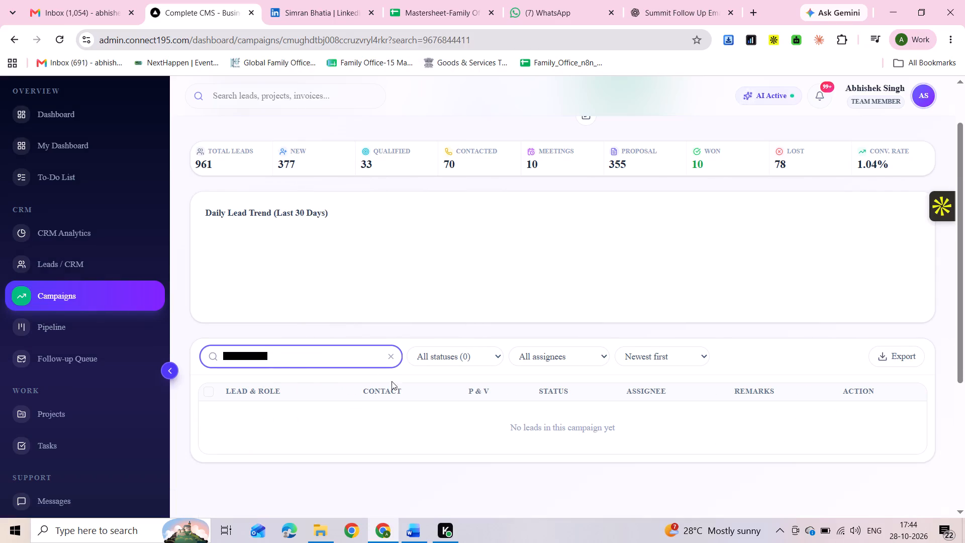
# Return to the campaigns overview and search the whole CRM for the same phone number.
pyautogui.click(96, 294)
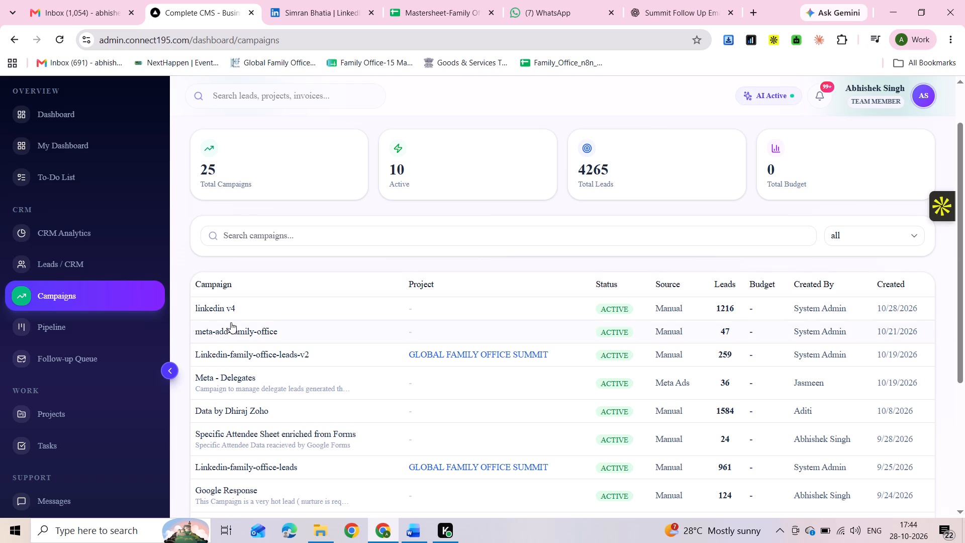
pyautogui.scroll(9, 200, 293)
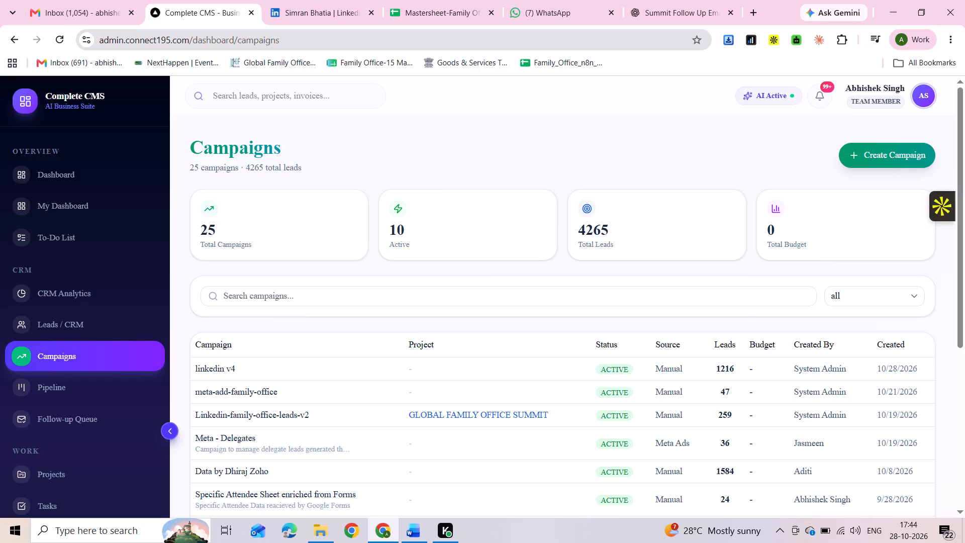
pyautogui.scroll(4, 259, 244)
pyautogui.click(281, 97)
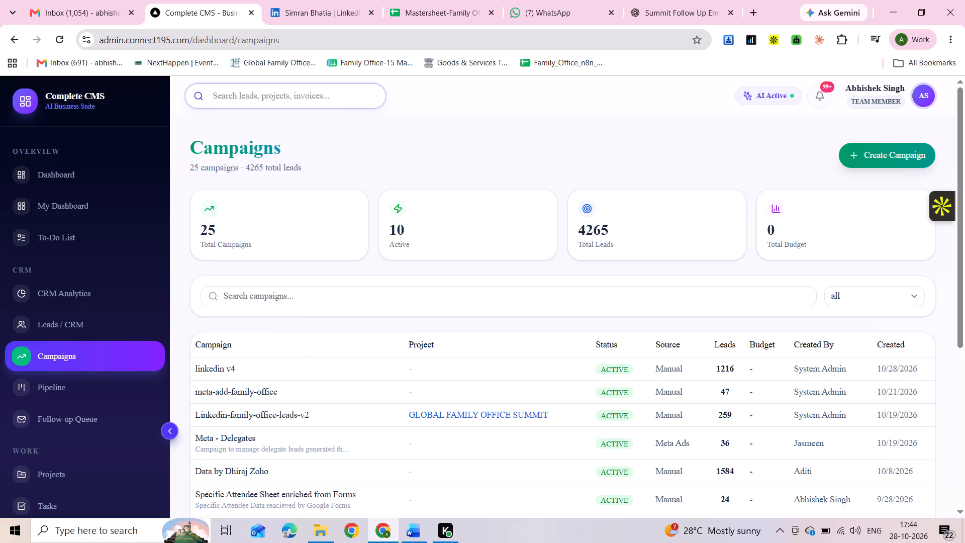
pyautogui.hotkey('ctrl', 'v')
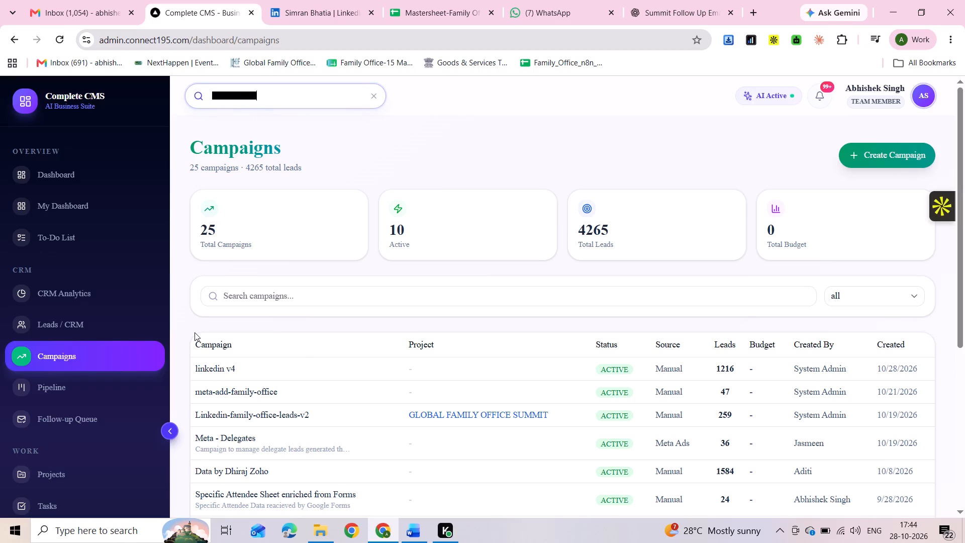
pyautogui.press('Return')
# Open the linkedin v4 campaign and look over its lead list.
pyautogui.click(226, 370)
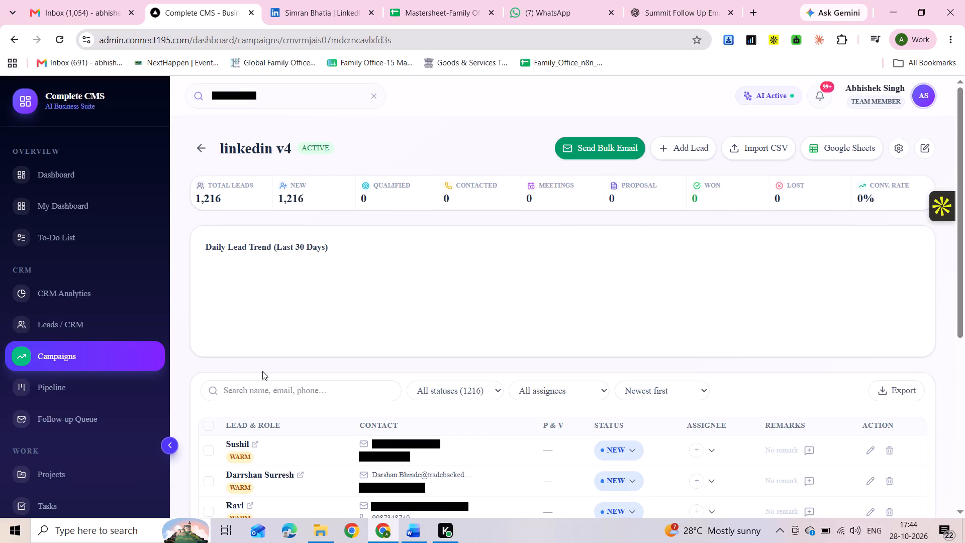
pyautogui.scroll(-3, 263, 376)
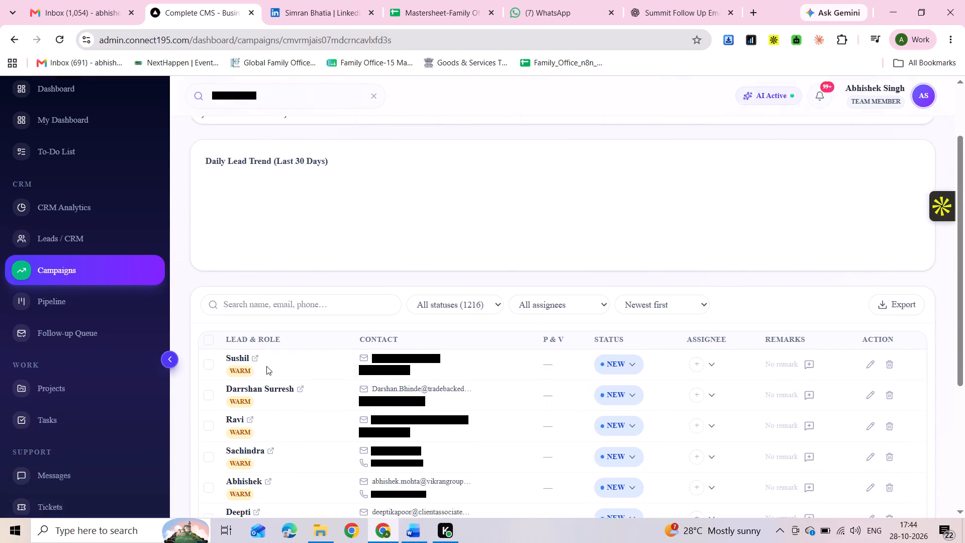
pyautogui.scroll(4, 247, 339)
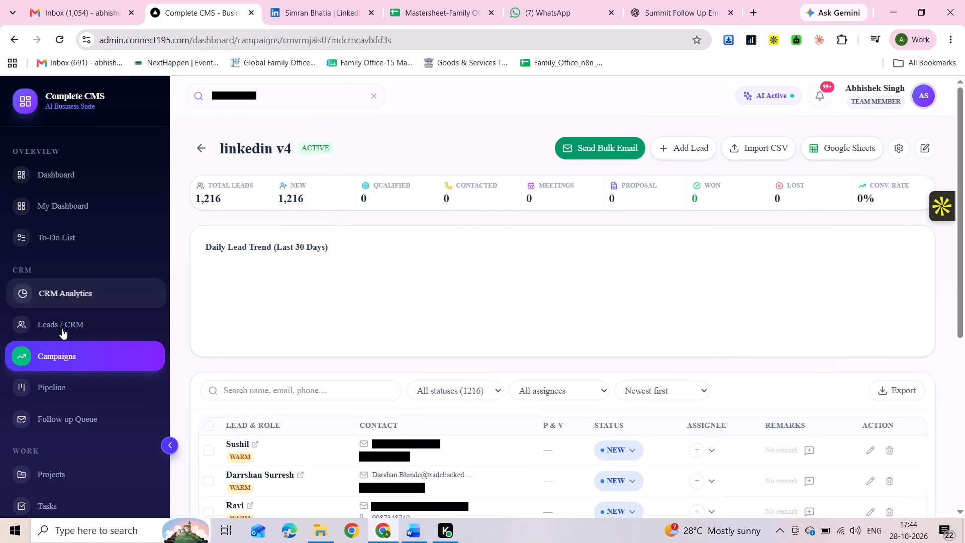
# Return to the campaigns overview and open the Linkedin-family-office-leads-v2 campaign.
pyautogui.click(64, 355)
pyautogui.scroll(-2, 316, 376)
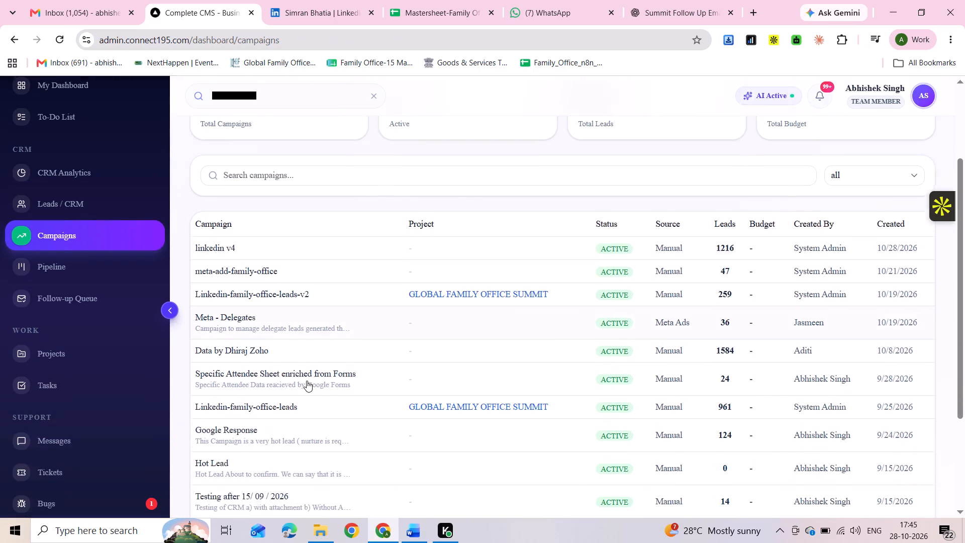
pyautogui.click(283, 294)
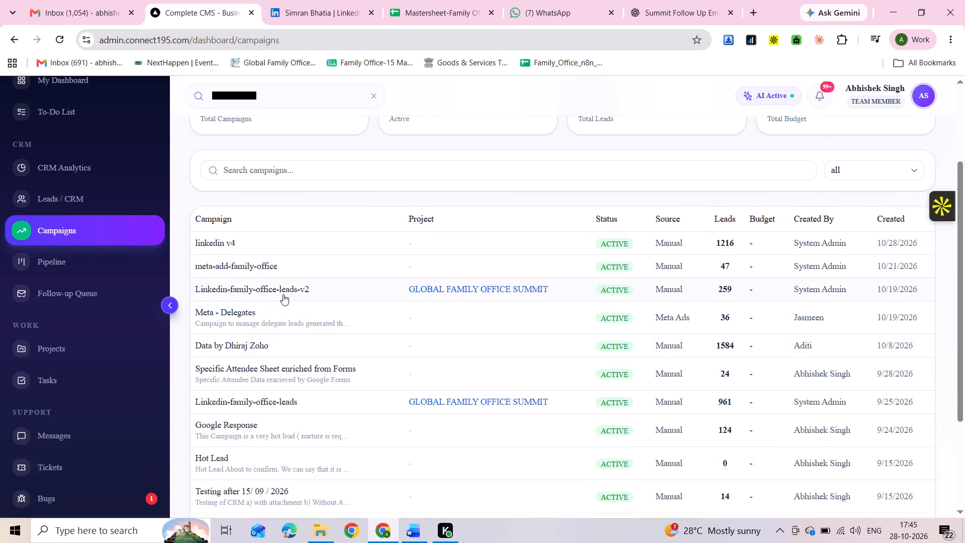
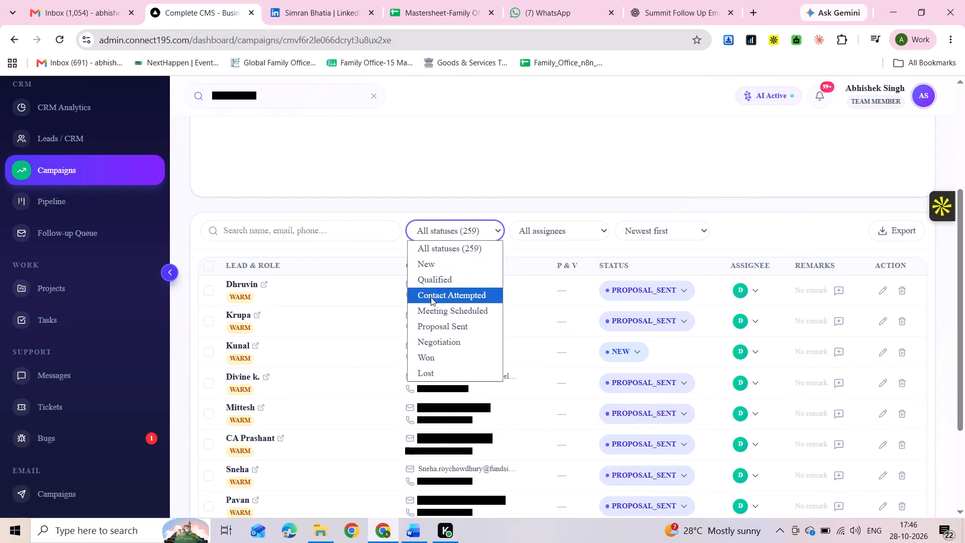
# Filter the campaign's leads by the Contact Attempted status and look through the filtered list.
pyautogui.click(435, 297)
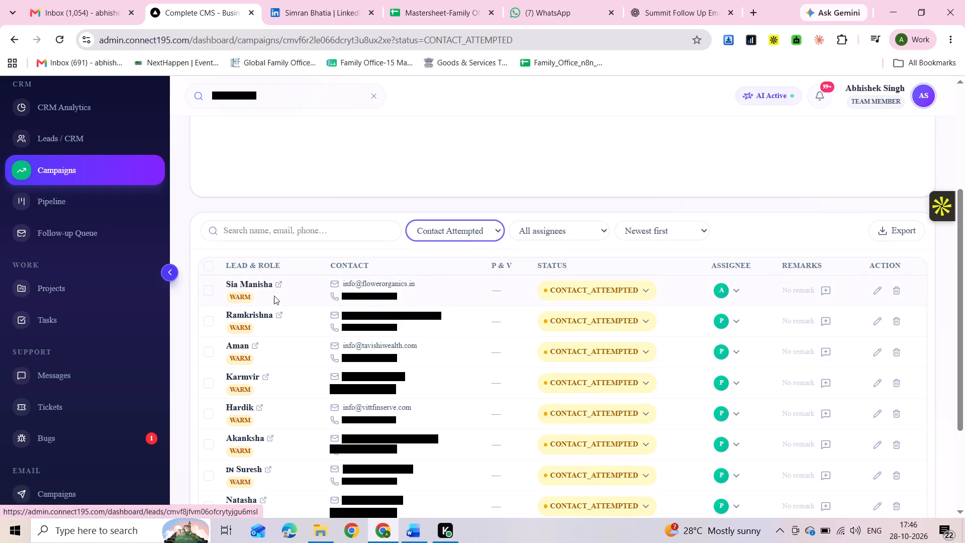
pyautogui.scroll(-4, 281, 304)
pyautogui.scroll(1, 399, 323)
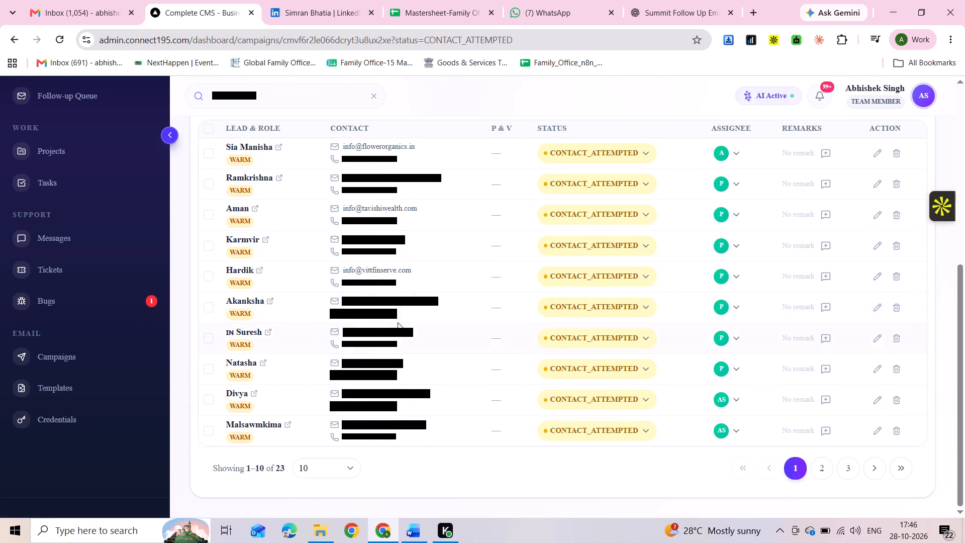
# Open the record of Sia, the first contact-attempted lead, and review the contact details, custom fields, activity timeline and discussion notes.
pyautogui.click(256, 214)
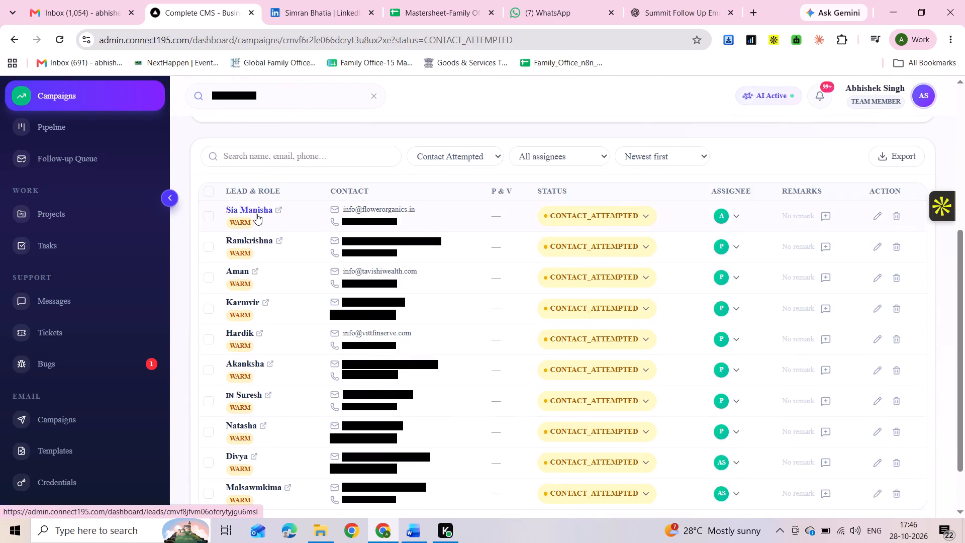
pyautogui.scroll(-7, 432, 284)
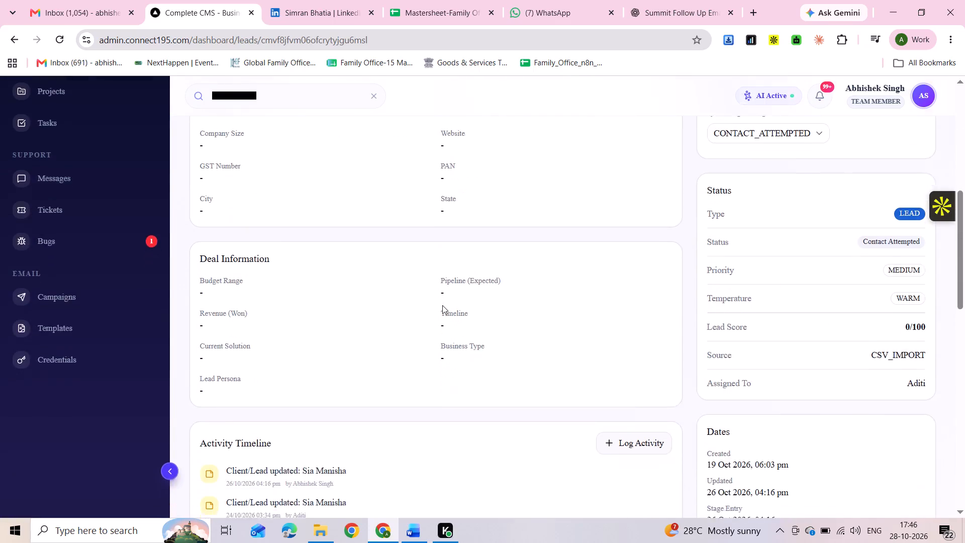
pyautogui.scroll(-2, 442, 305)
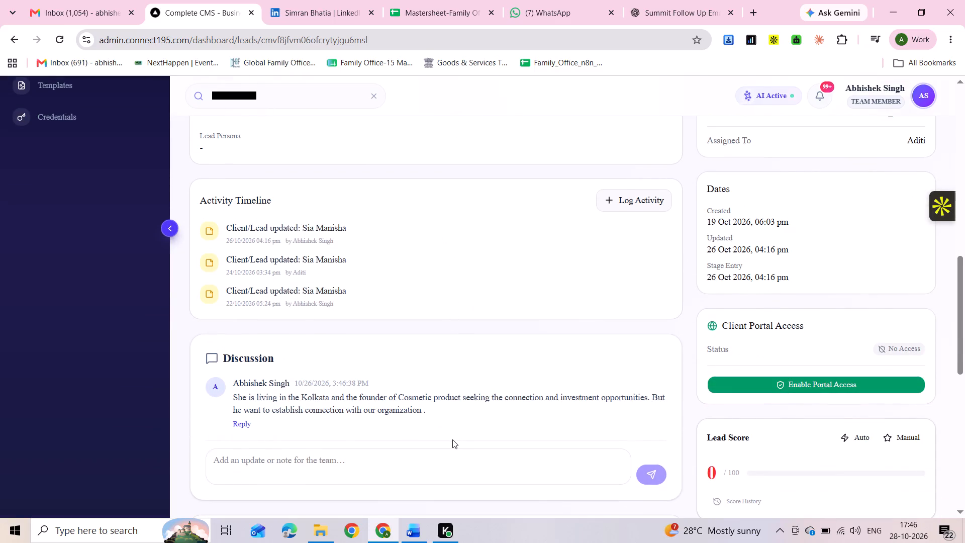
pyautogui.scroll(6, 452, 439)
pyautogui.scroll(7, 394, 387)
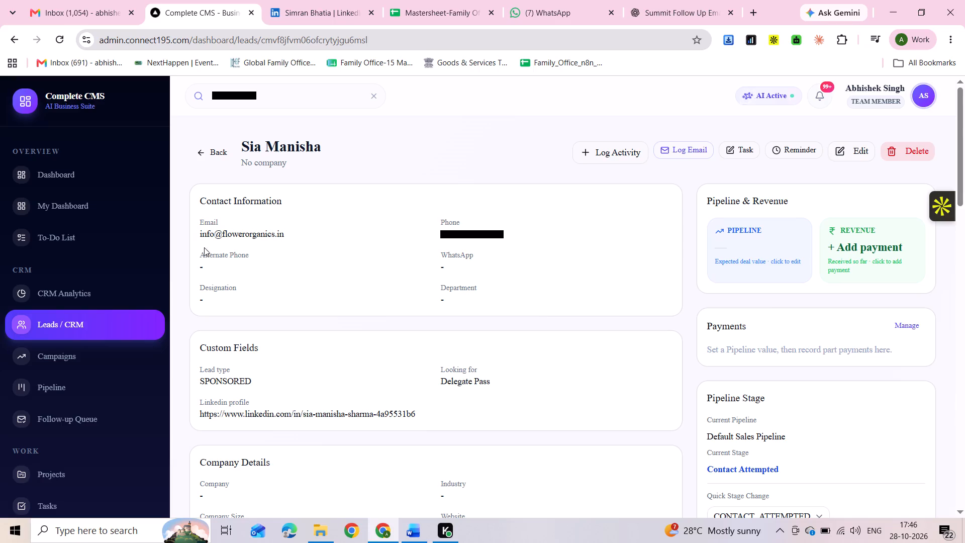
pyautogui.scroll(-2, 269, 308)
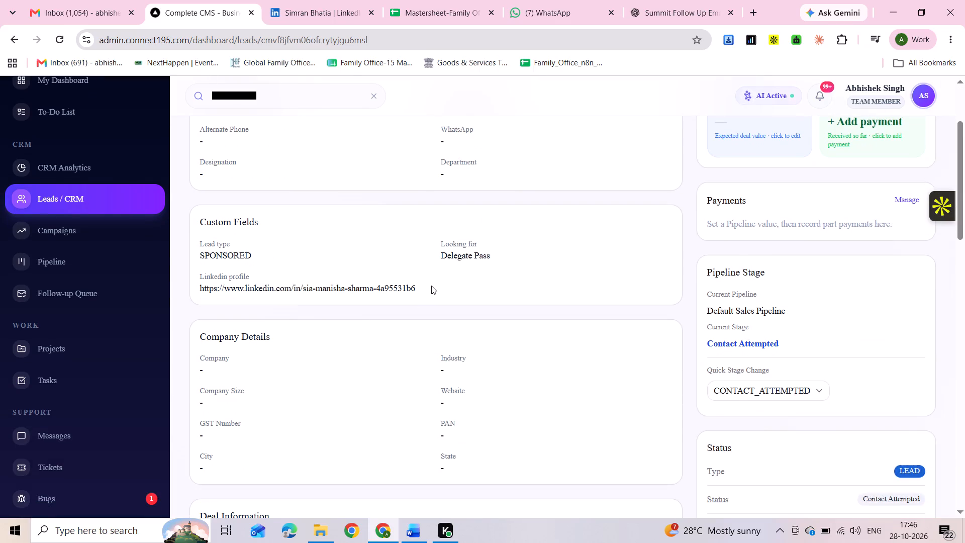
pyautogui.scroll(-3, 420, 299)
pyautogui.scroll(4, 416, 345)
pyautogui.scroll(-7, 422, 336)
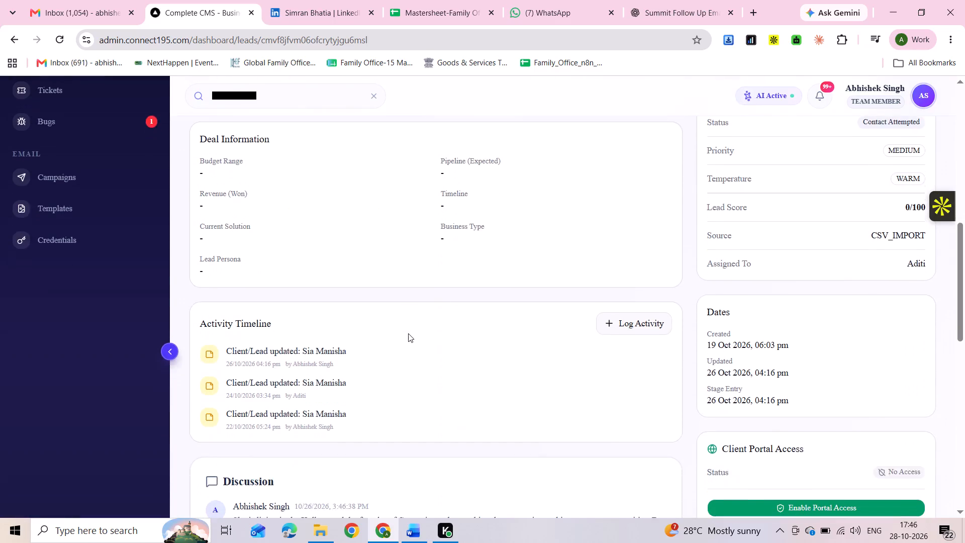
pyautogui.scroll(-2, 363, 356)
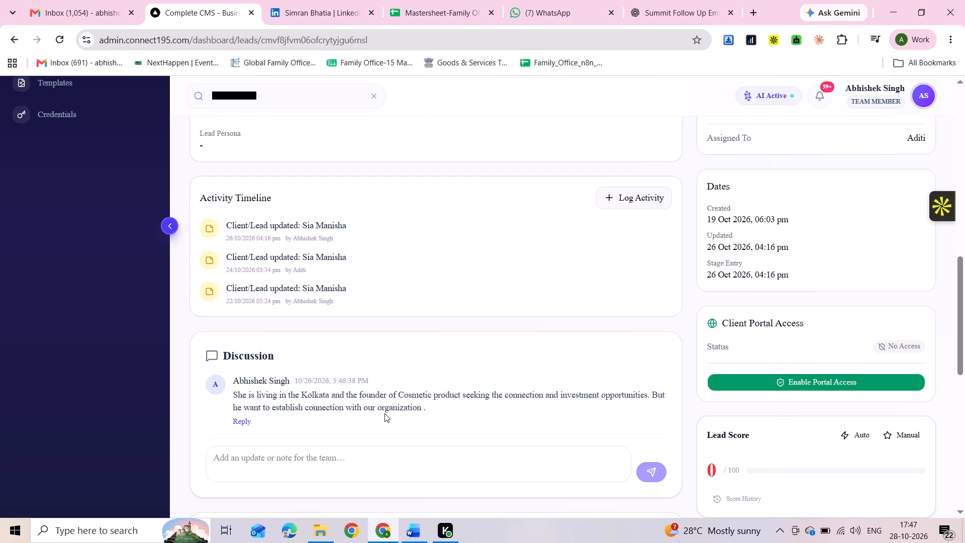
pyautogui.scroll(7, 355, 395)
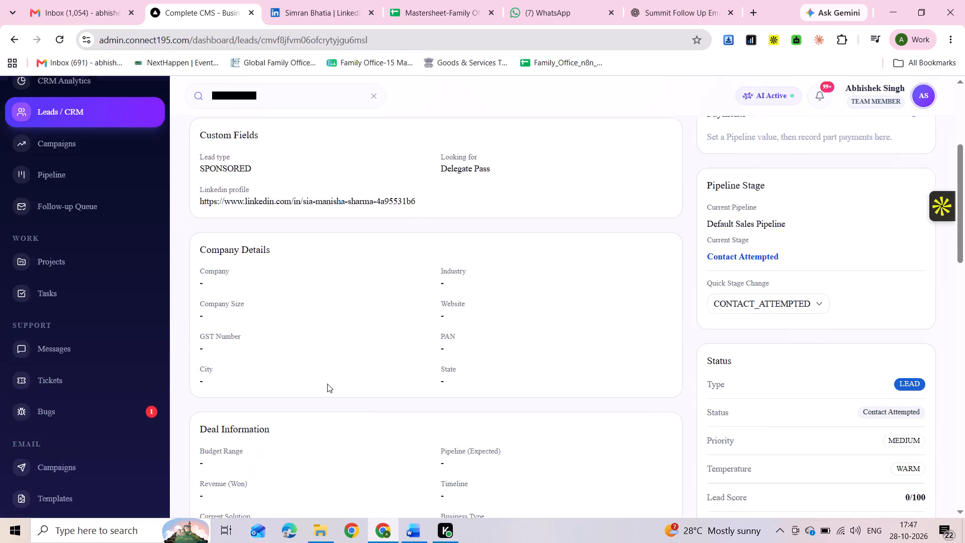
# Select the contact information and custom fields text on Sia's lead record, from the email through the LinkedIn profile link.
pyautogui.scroll(4, 307, 365)
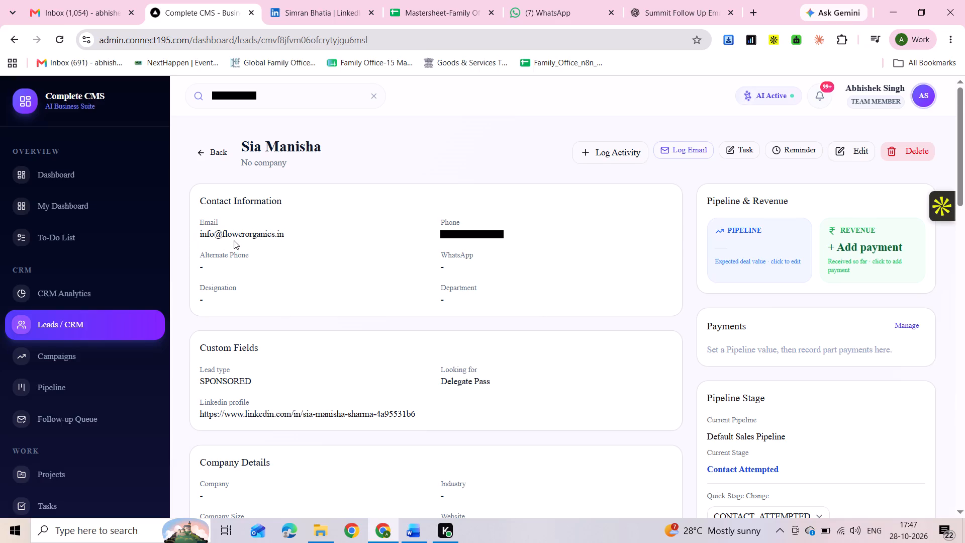
pyautogui.scroll(-1, 238, 239)
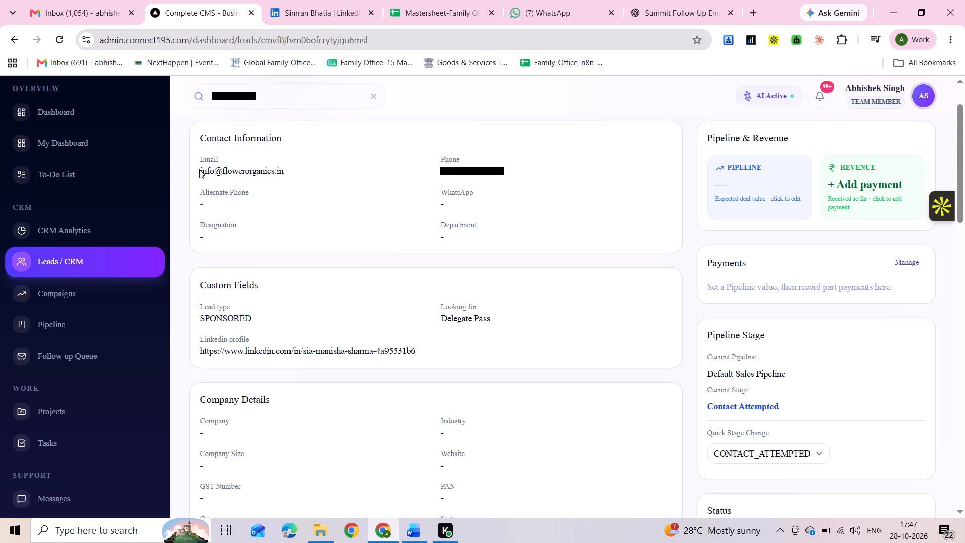
pyautogui.moveTo(197, 172); pyautogui.dragTo(262, 179)
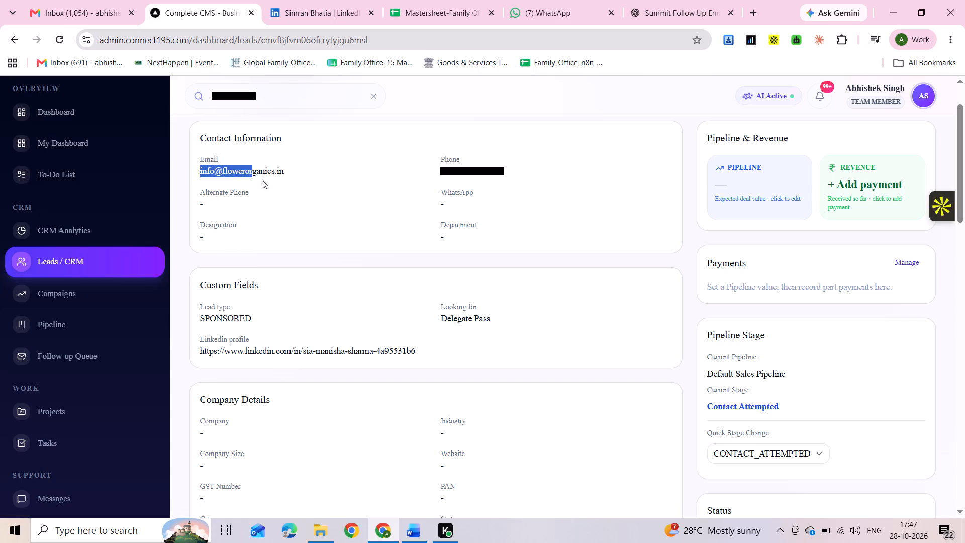
pyautogui.moveTo(262, 179); pyautogui.dragTo(419, 349)
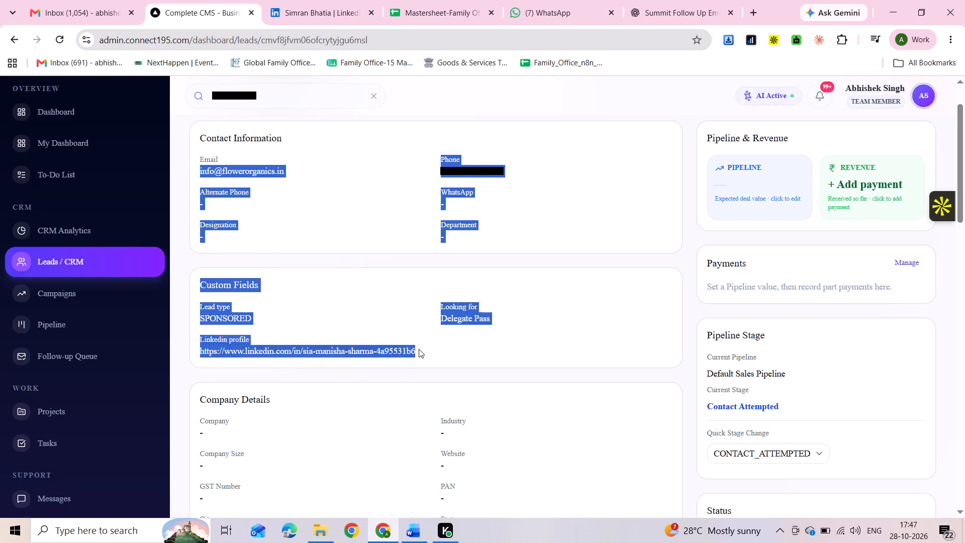
pyautogui.moveTo(419, 349); pyautogui.dragTo(420, 349)
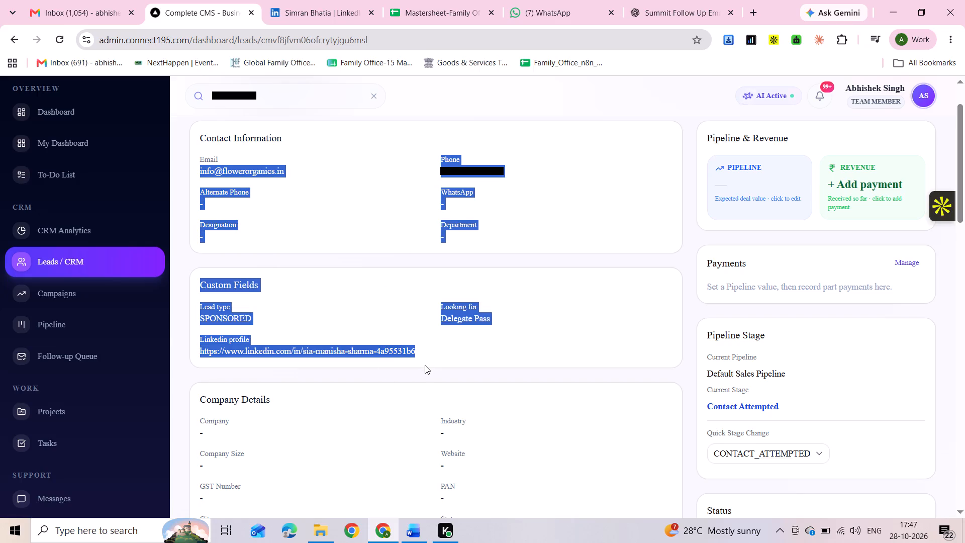
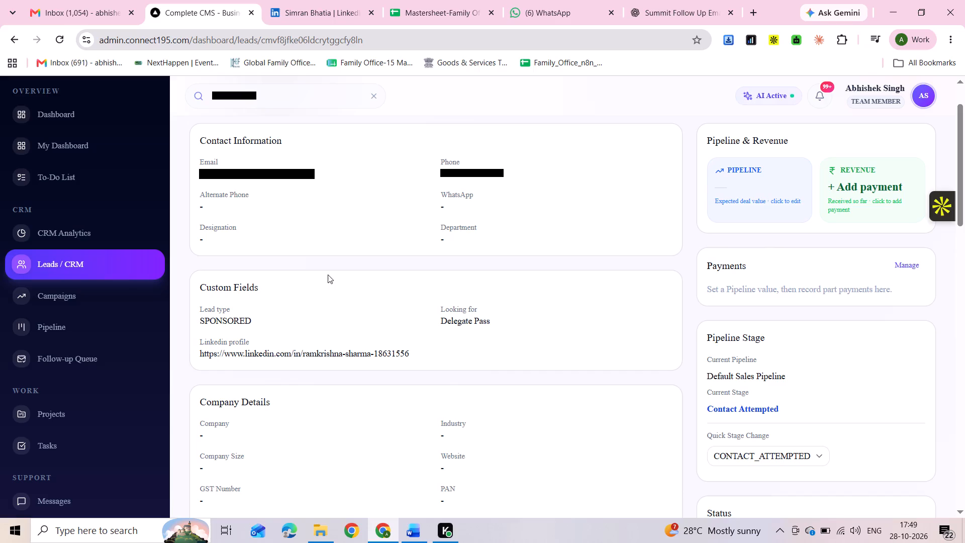
# Review the activity timeline and discussion notes on the open record of Ramkrishna, the contact-attempted delegate-pass lead.
pyautogui.scroll(-10, 345, 221)
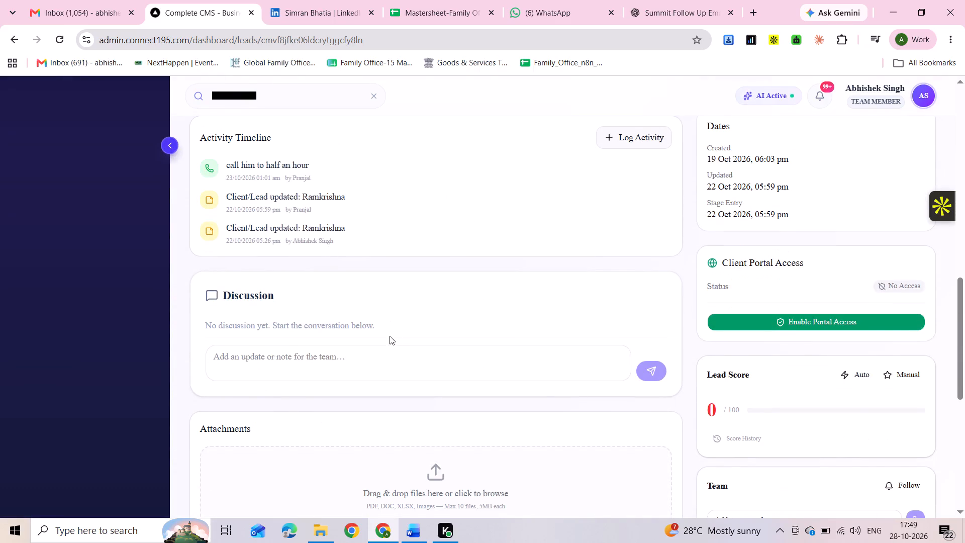
# Review Ramkrishna's lead record, including contact information, custom fields, company and deal details, activity timeline and discussion.
pyautogui.scroll(6, 386, 340)
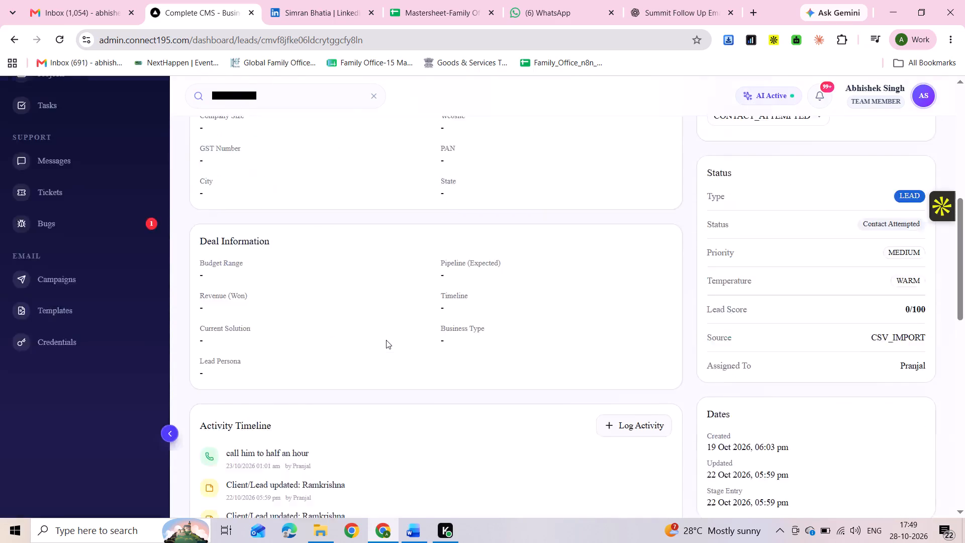
pyautogui.scroll(6, 386, 340)
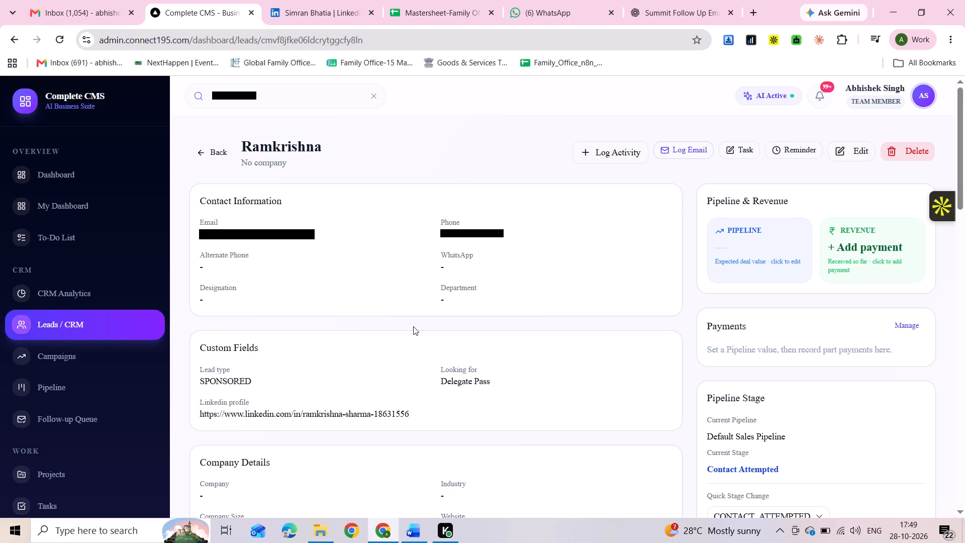
pyautogui.scroll(-5, 420, 319)
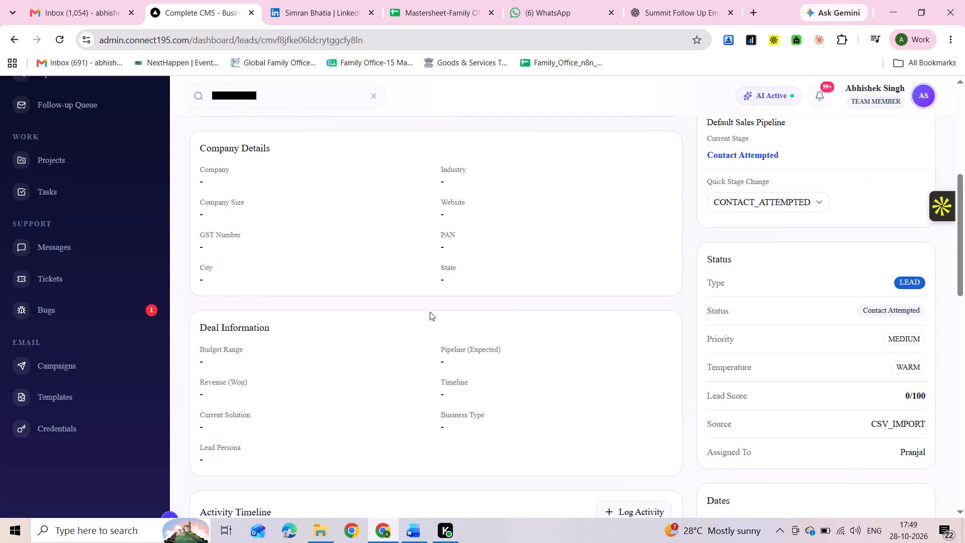
pyautogui.scroll(-5, 427, 315)
pyautogui.scroll(1, 423, 318)
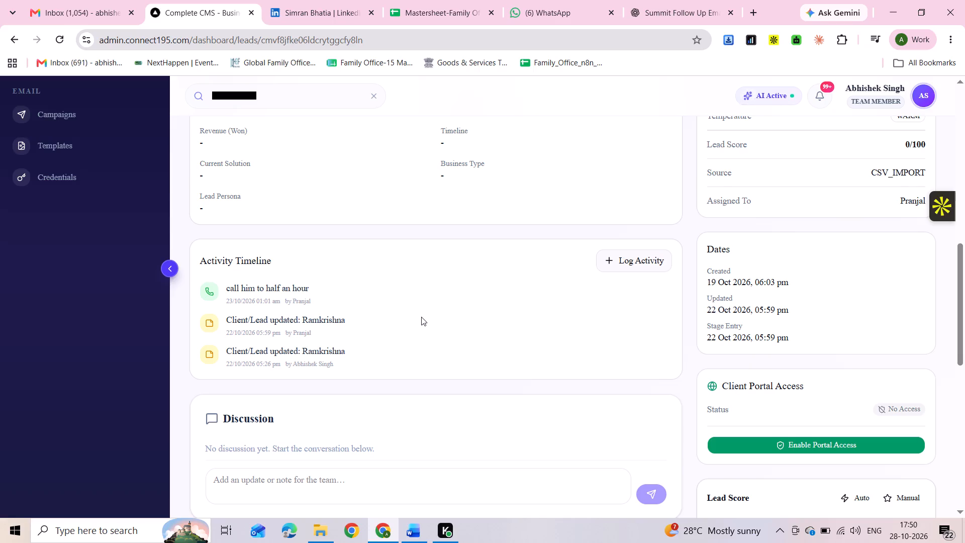
pyautogui.scroll(4, 421, 317)
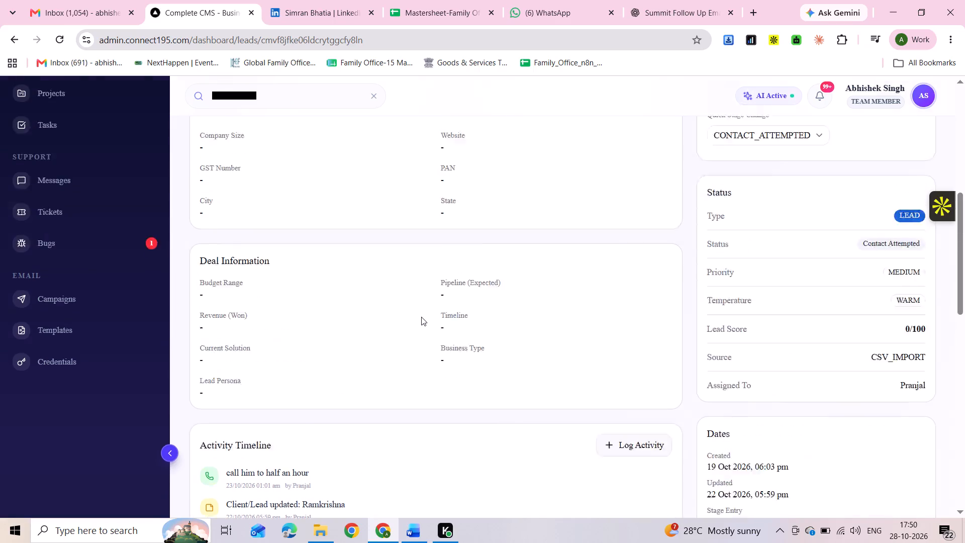
pyautogui.scroll(-1, 421, 317)
pyautogui.scroll(9, 421, 317)
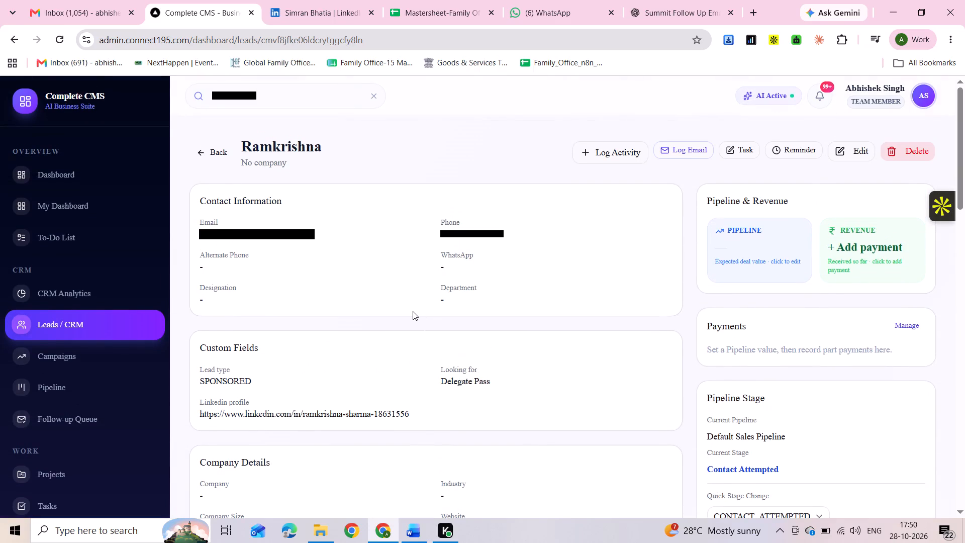
# Return to the campaign's lead list and filter the Contact Attempted leads to those assigned to the signed-in team member.
pyautogui.click(210, 154)
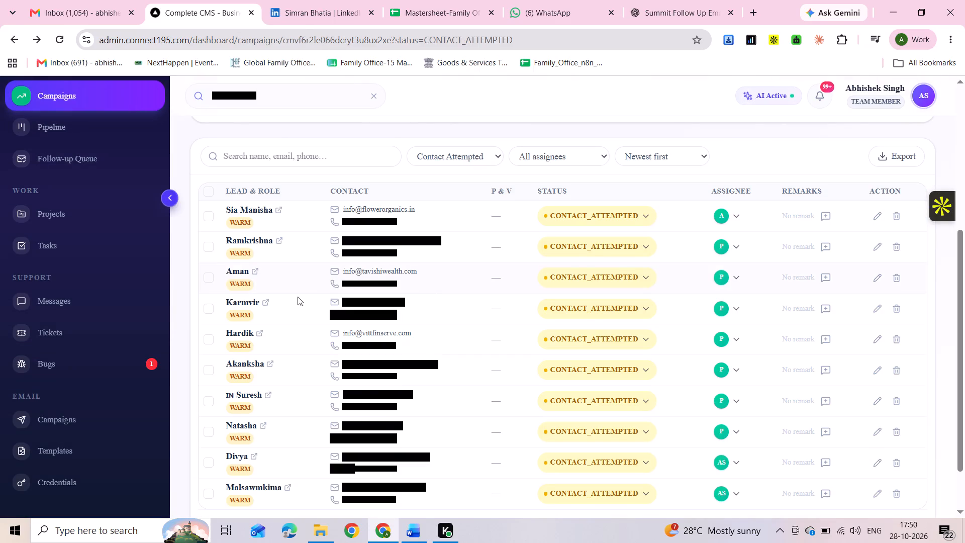
pyautogui.click(454, 157)
pyautogui.click(435, 217)
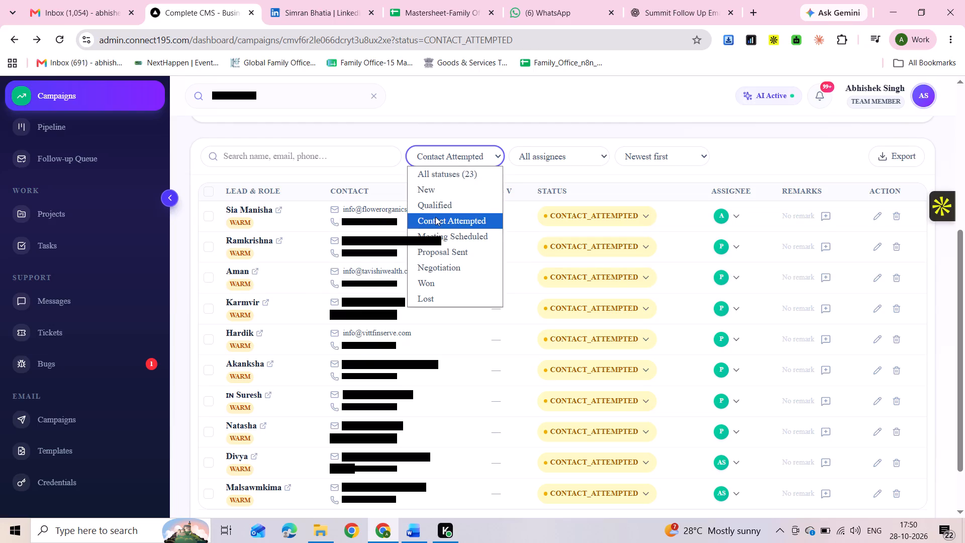
pyautogui.click(567, 156)
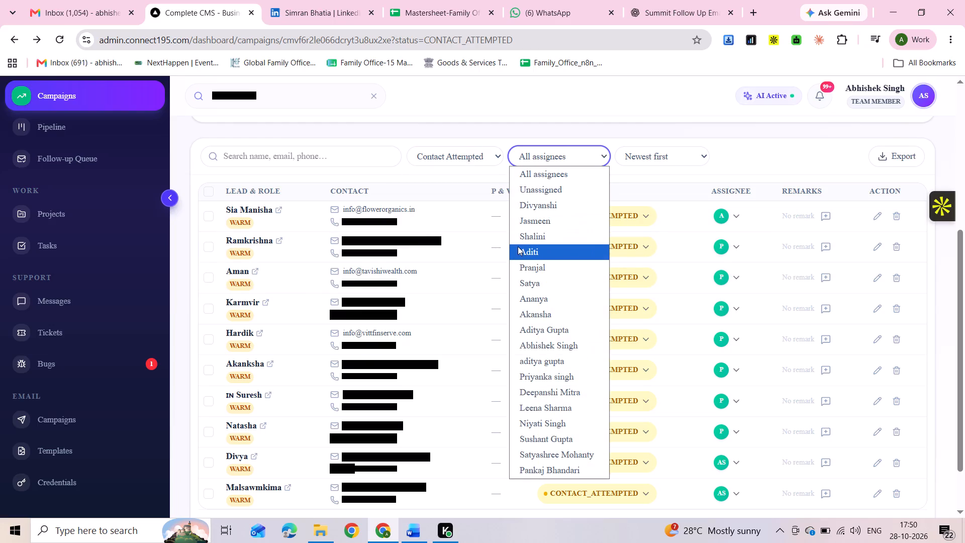
pyautogui.click(546, 350)
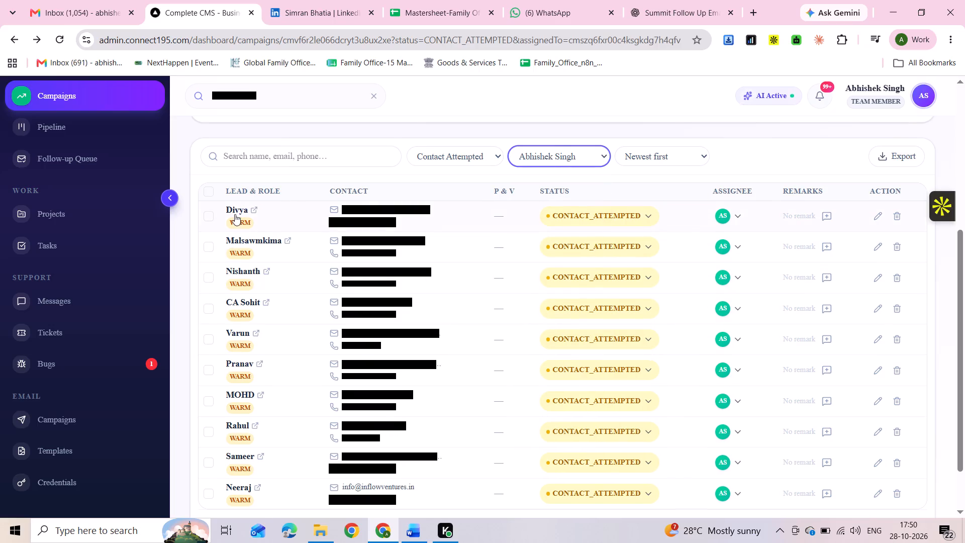
pyautogui.doubleClick(254, 242)
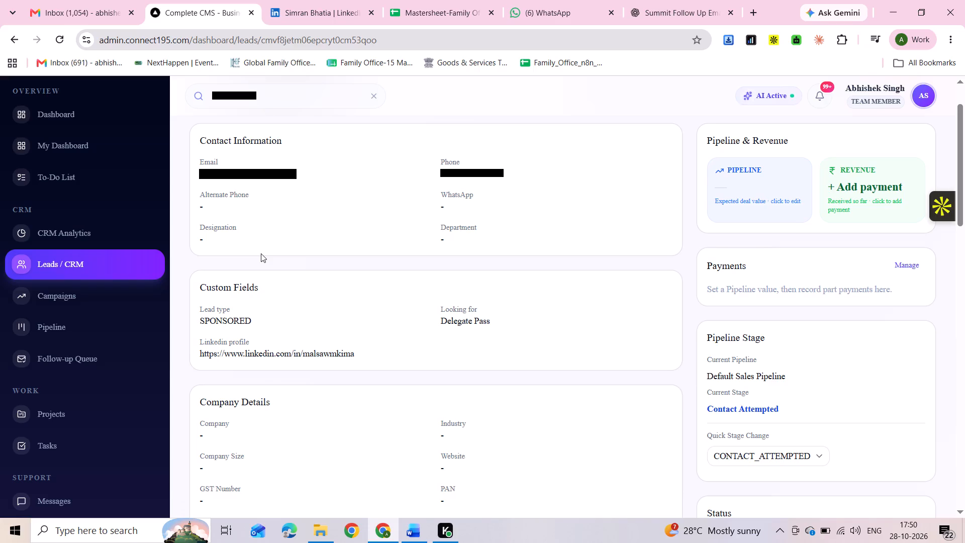
pyautogui.scroll(4, 252, 243)
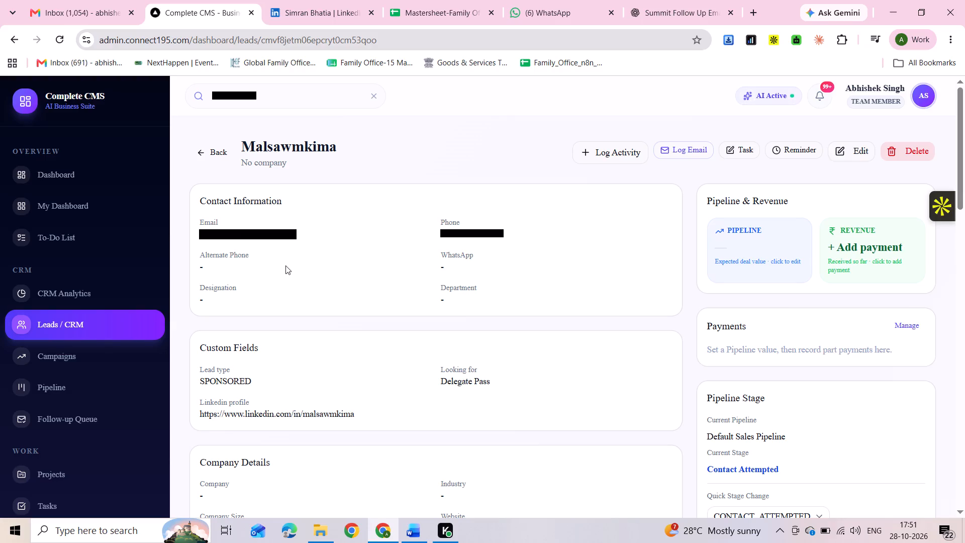
pyautogui.scroll(-1, 443, 393)
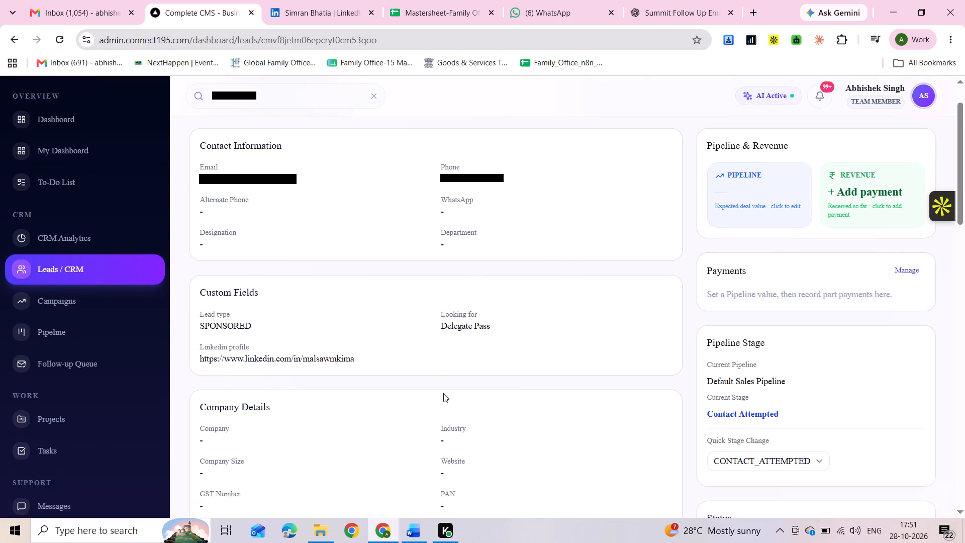
pyautogui.scroll(-2, 444, 390)
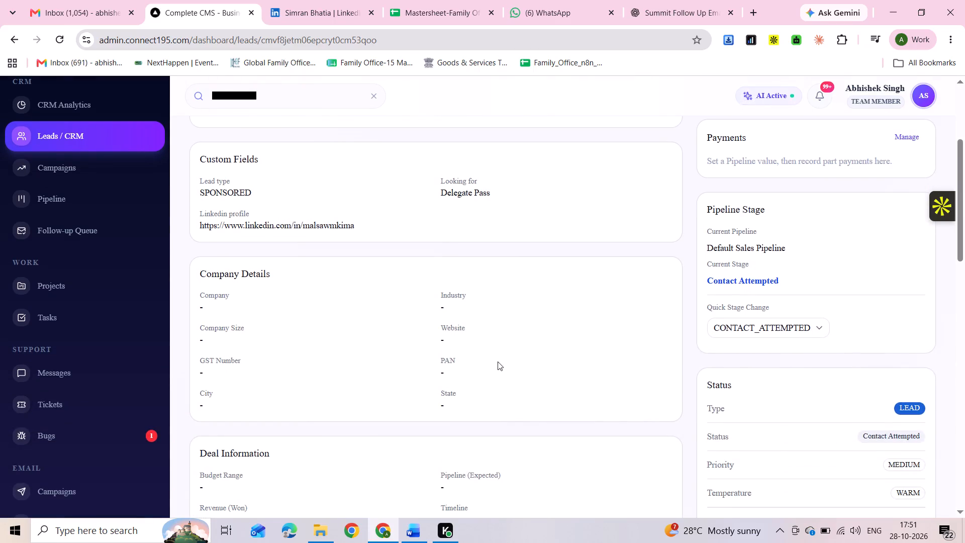
pyautogui.scroll(1, 498, 361)
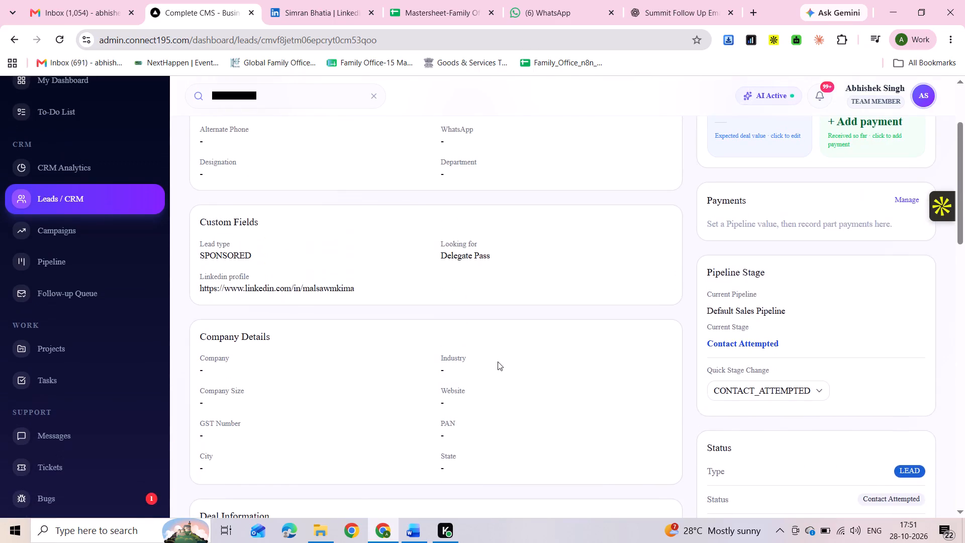
pyautogui.scroll(1, 498, 361)
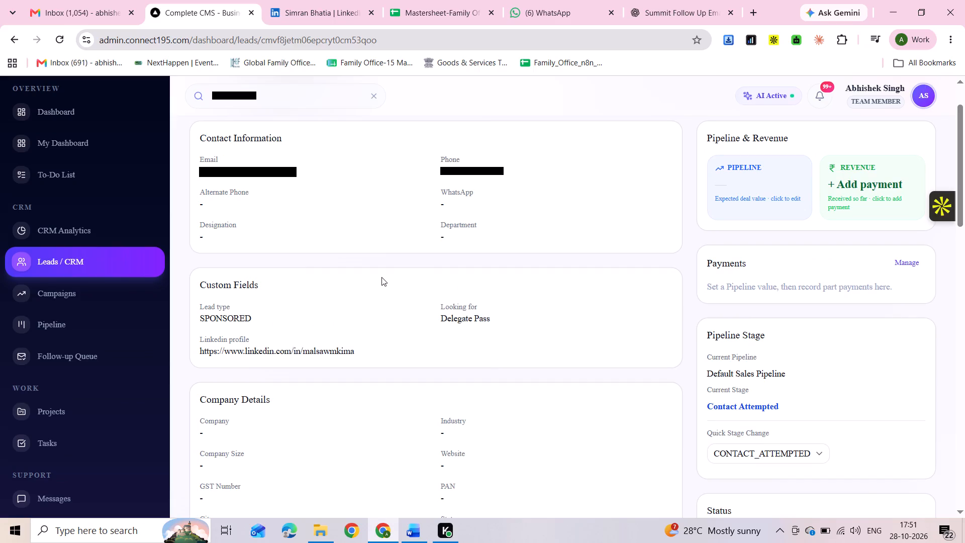
pyautogui.scroll(2, 385, 272)
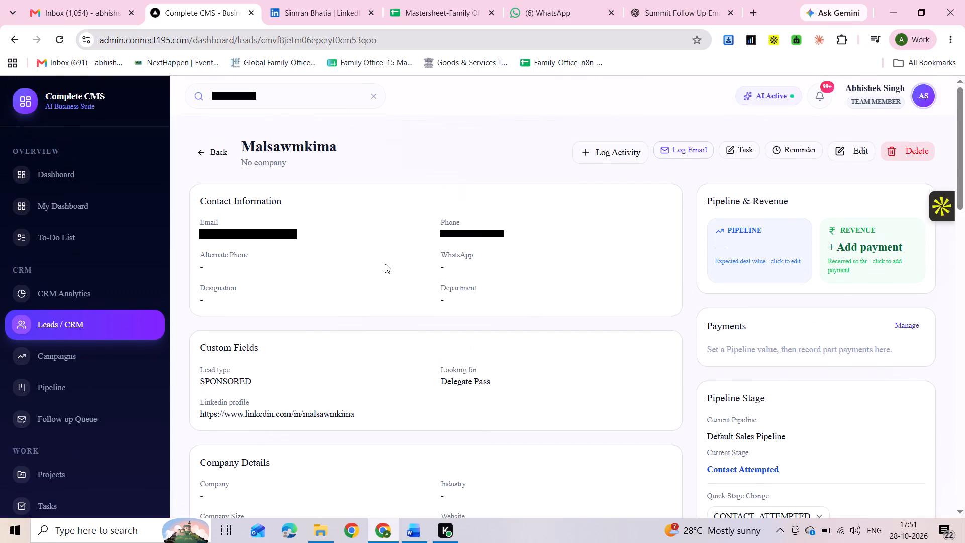
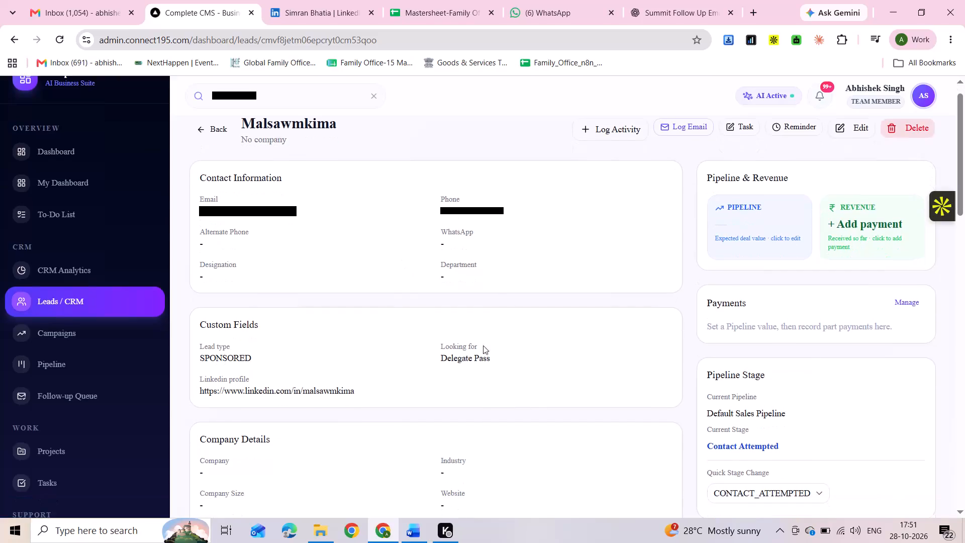
# Review the rest of Malsawmkima's lead record, covering deal information, status details, activity timeline and the available quick stage change options.
pyautogui.scroll(-1, 563, 348)
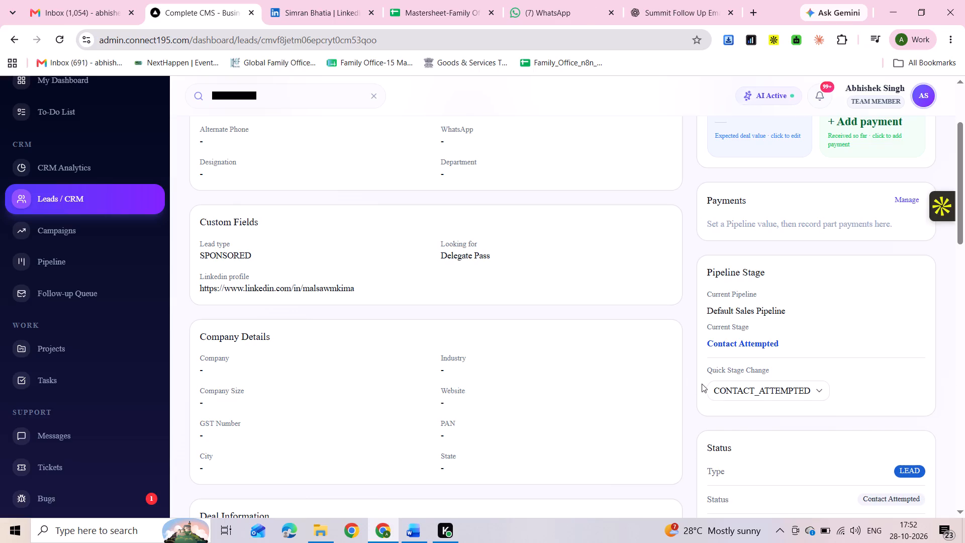
pyautogui.scroll(-1, 710, 383)
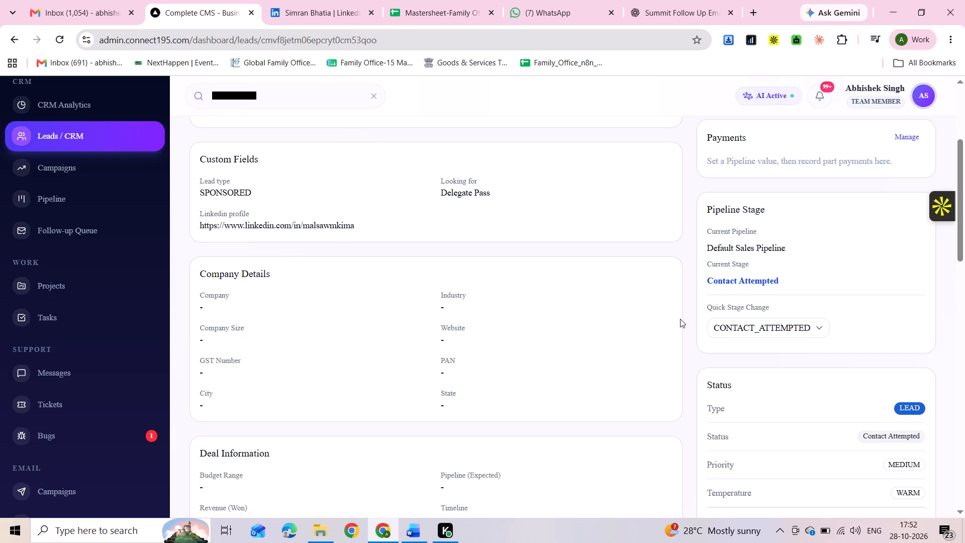
pyautogui.scroll(-4, 633, 351)
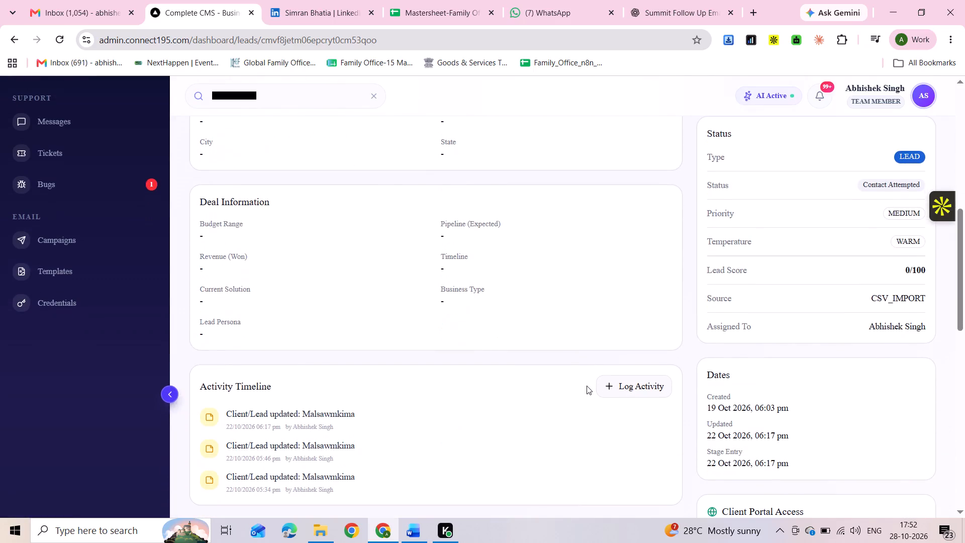
pyautogui.scroll(1, 572, 389)
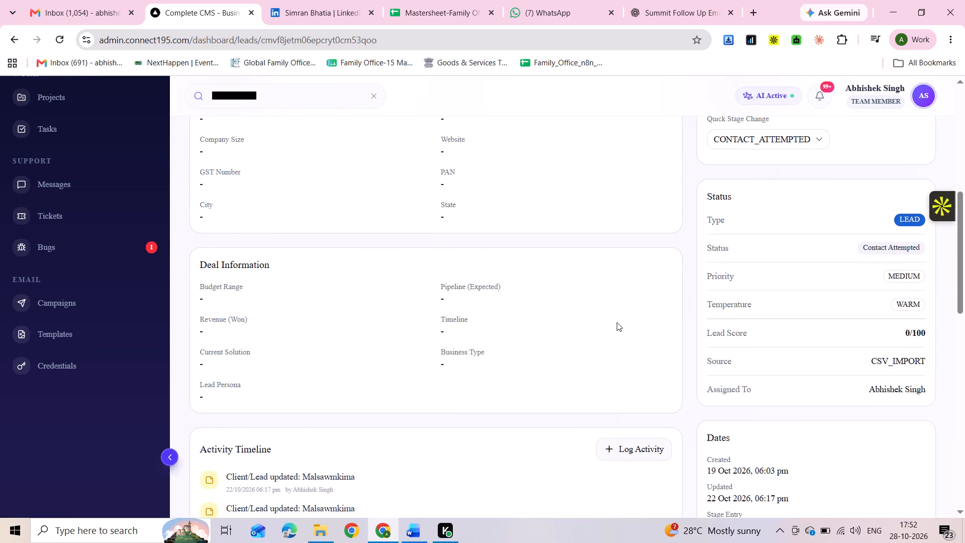
pyautogui.scroll(1, 592, 332)
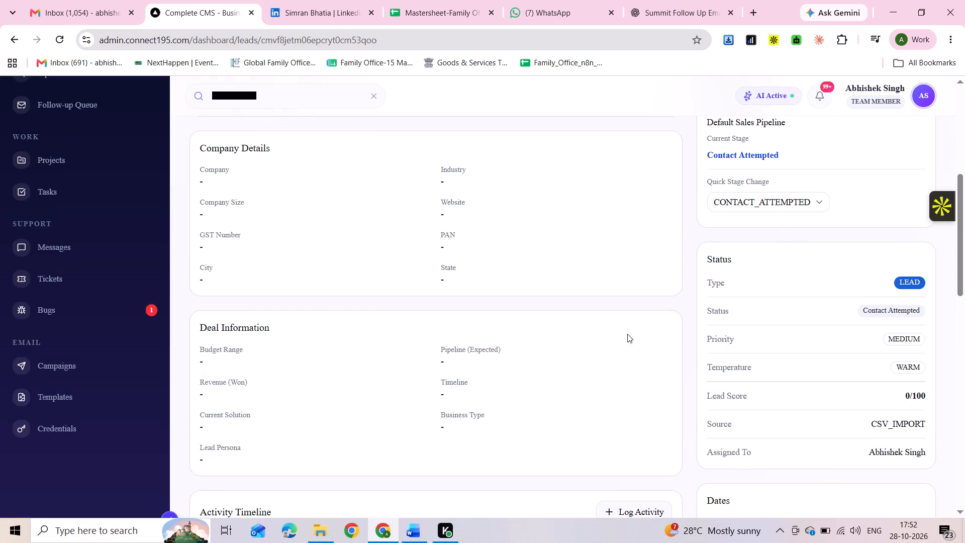
pyautogui.click(751, 206)
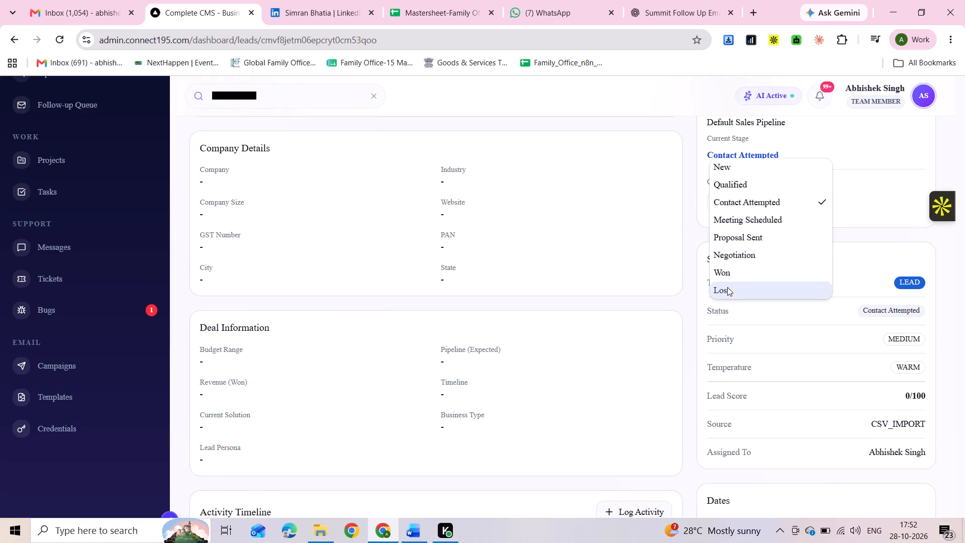
pyautogui.click(646, 282)
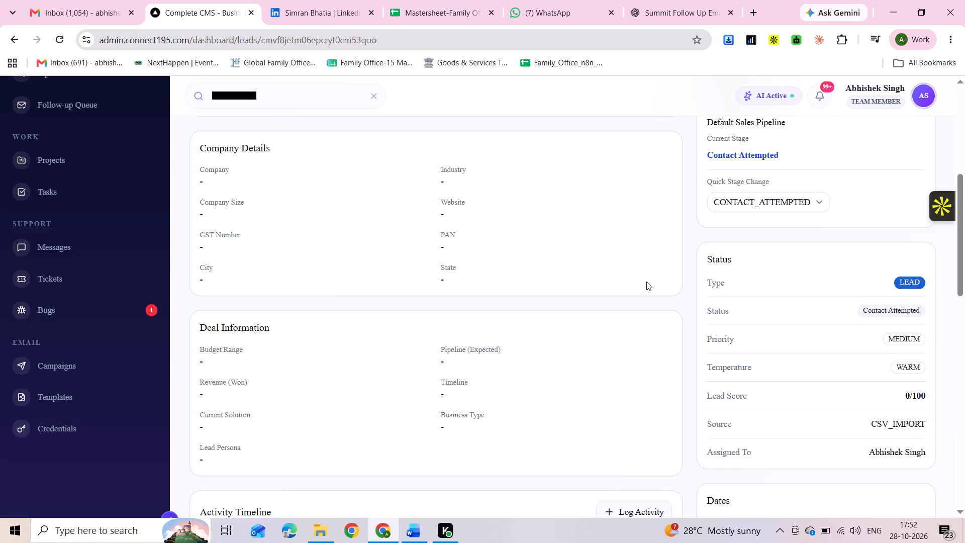
# Copy the email address from the contact information at the top of the open lead record.
pyautogui.scroll(5, 614, 288)
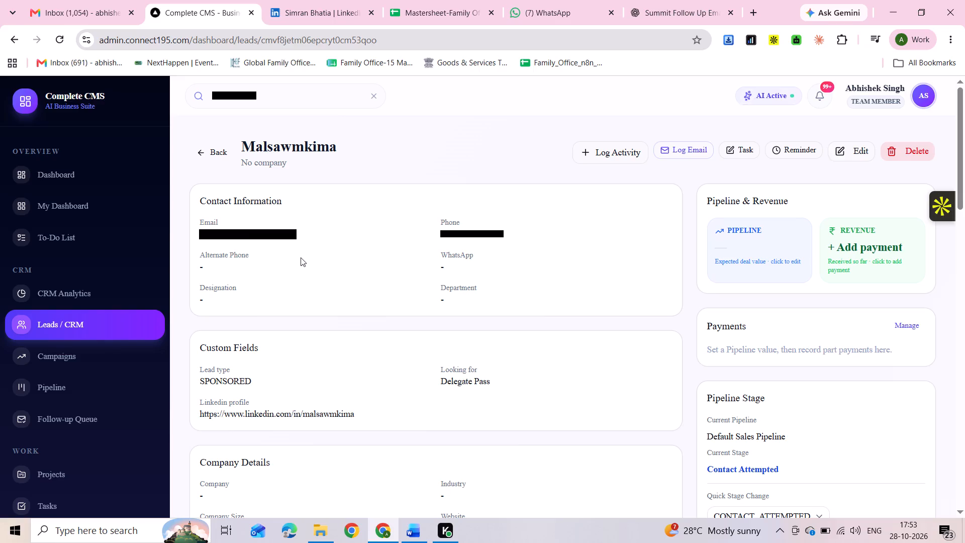
pyautogui.moveTo(299, 233); pyautogui.dragTo(251, 232)
pyautogui.moveTo(251, 232); pyautogui.dragTo(200, 237)
pyautogui.rightClick(232, 232)
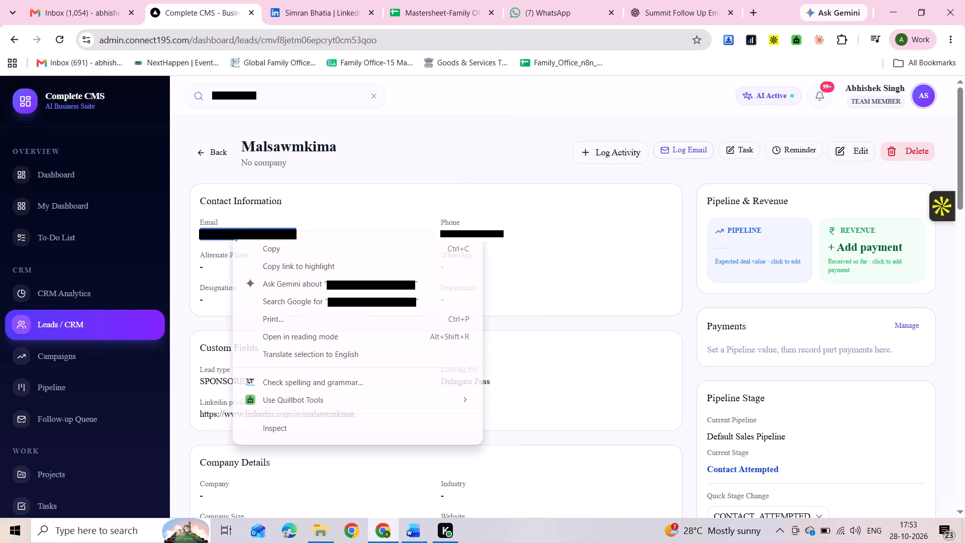
pyautogui.click(263, 244)
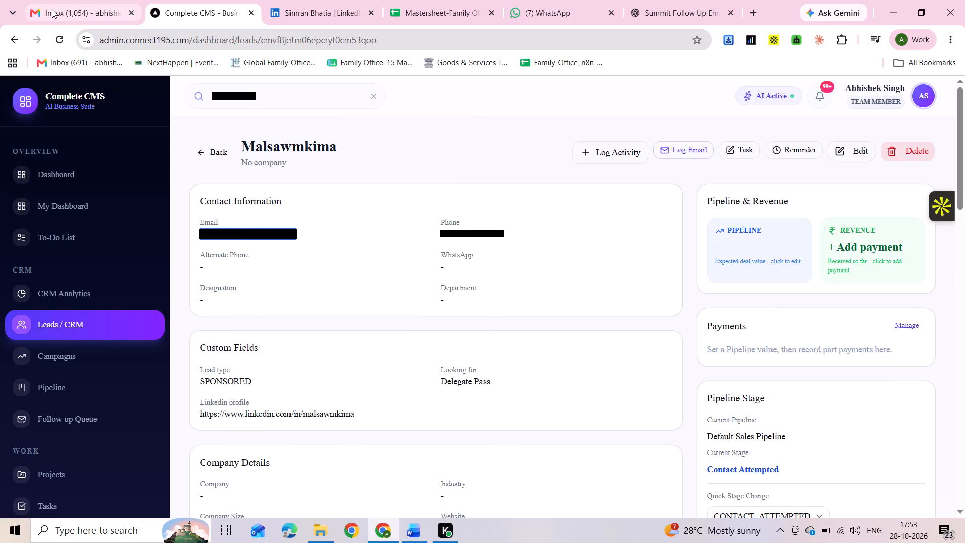
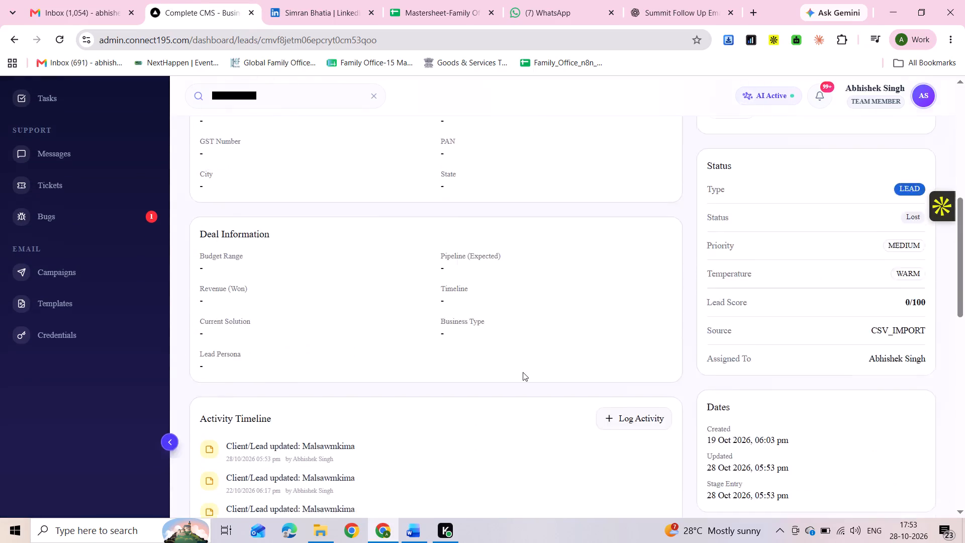
# Start writing a team update in the Discussion section of Malsawmkima's lead record, beginning with "H".
pyautogui.scroll(-3, 505, 366)
pyautogui.click(356, 391)
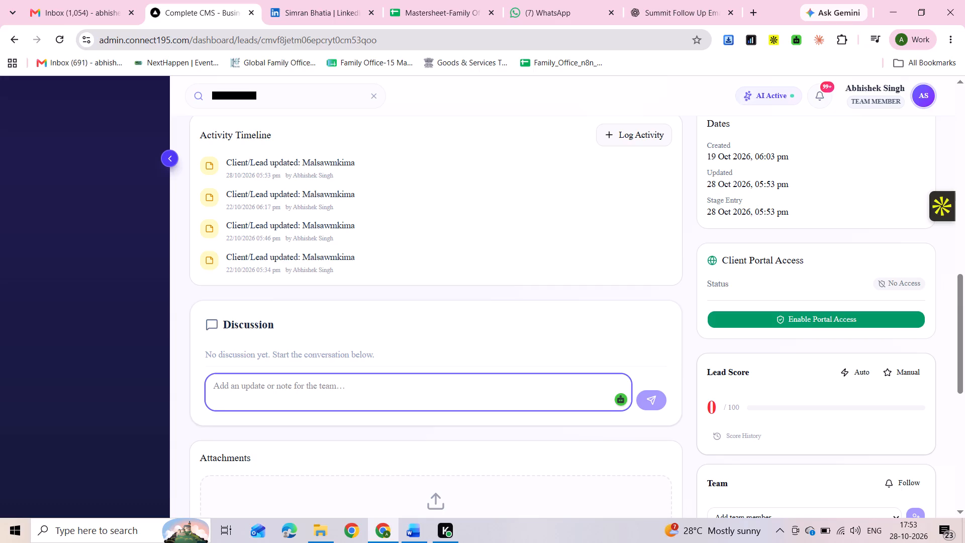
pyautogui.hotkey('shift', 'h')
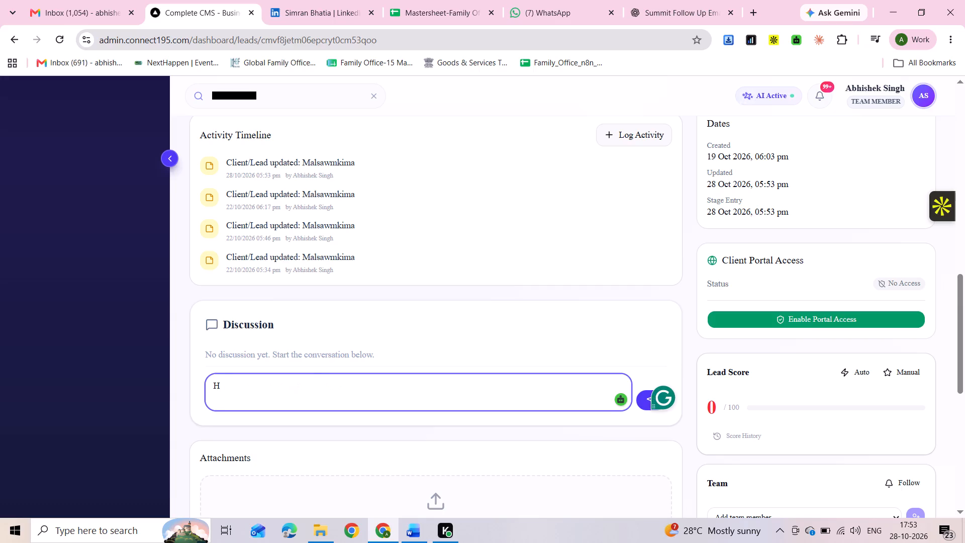
pyautogui.write('e live in delhi')
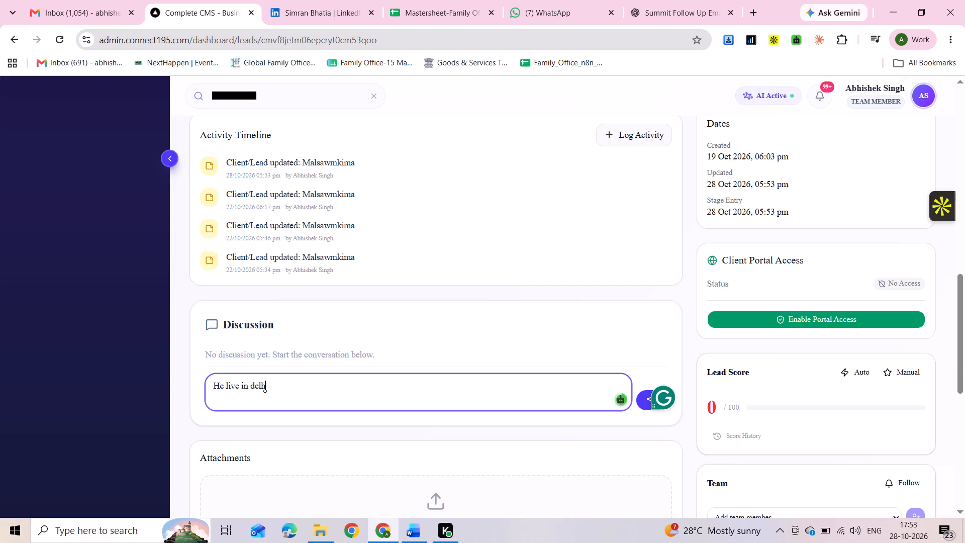
pyautogui.press('space')
pyautogui.write('and right')
pyautogui.press('space')
pyautogui.write('now he is nort')
pyautogui.press('BackSpace')
pyautogui.press('BackSpace')
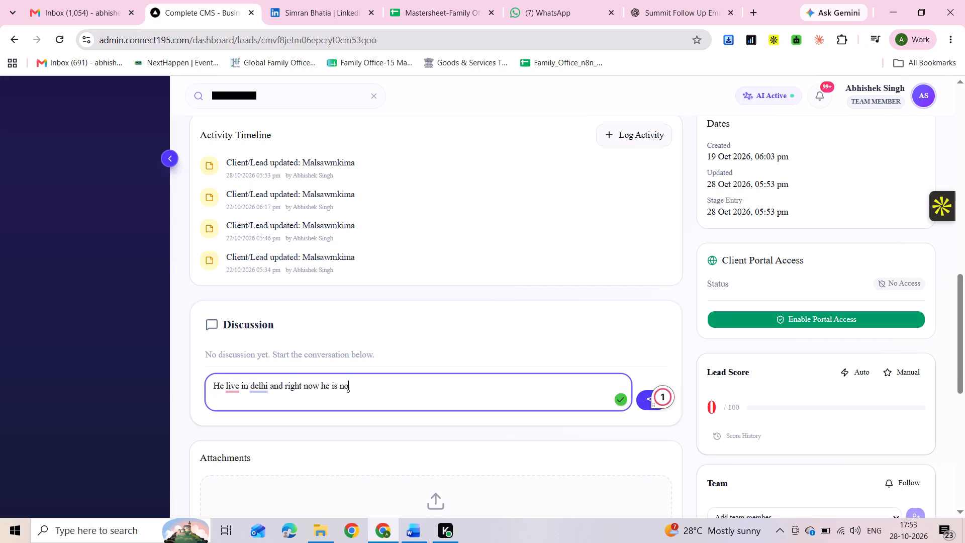
pyautogui.press('BackSpace')
pyautogui.press('BackSpace')
pyautogui.press('BackSpace')
pyautogui.press('BackSpace')
pyautogui.press('BackSpace')
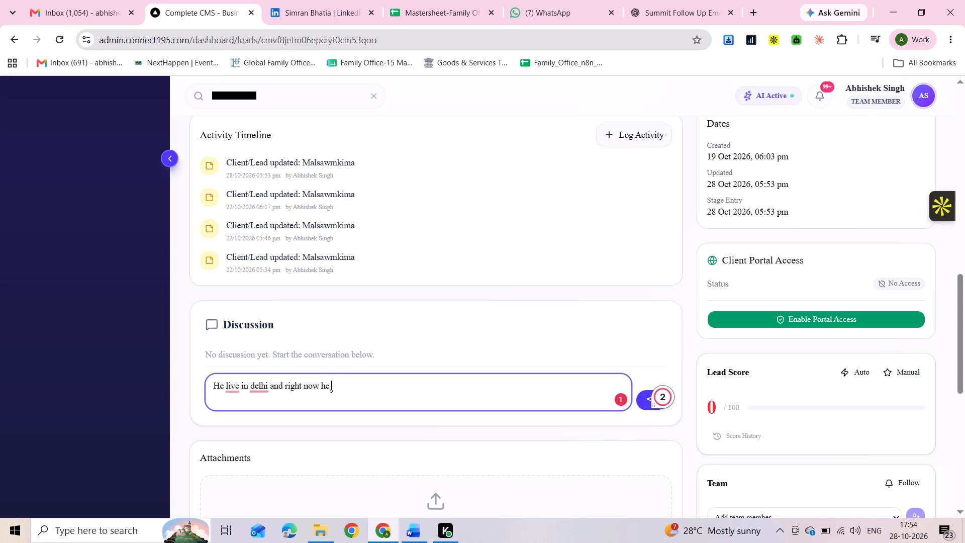
pyautogui.write('is')
pyautogui.press('BackSpace')
pyautogui.press('BackSpace')
pyautogui.write('has no plan to')
pyautogui.press('space')
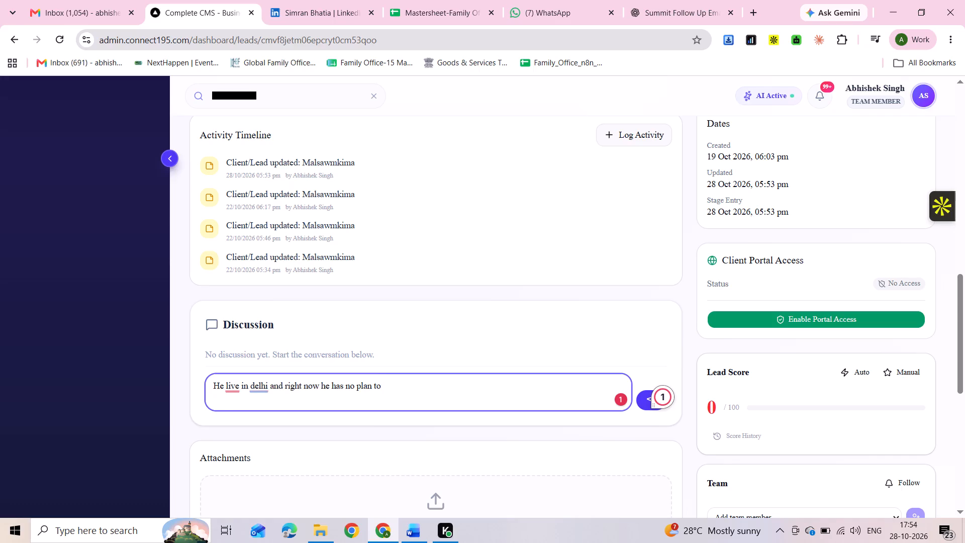
pyautogui.write('travel to mumbai')
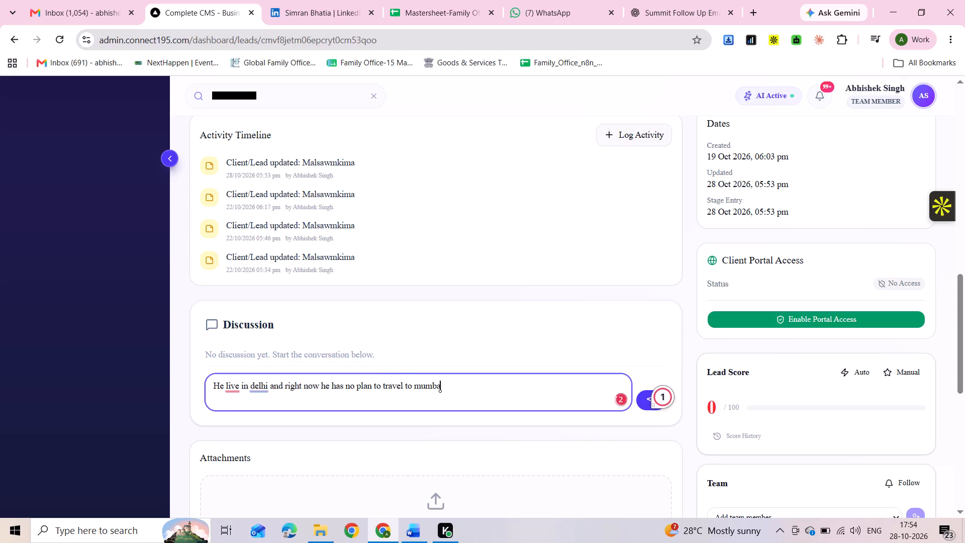
pyautogui.press('space')
pyautogui.click(643, 400)
# Return to the campaign's list of contact-attempted leads and open Divya's lead record.
pyautogui.scroll(11, 316, 427)
pyautogui.scroll(4, 273, 365)
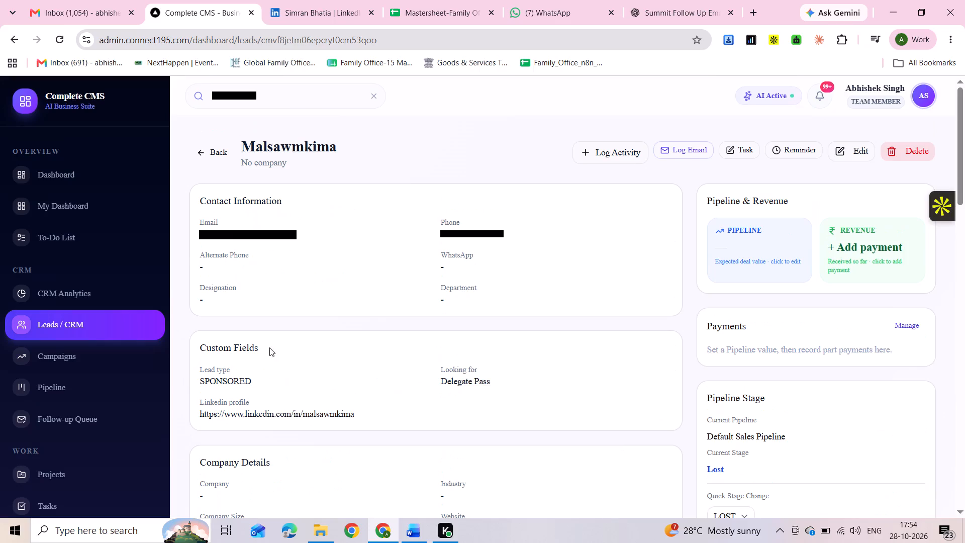
pyautogui.click(215, 146)
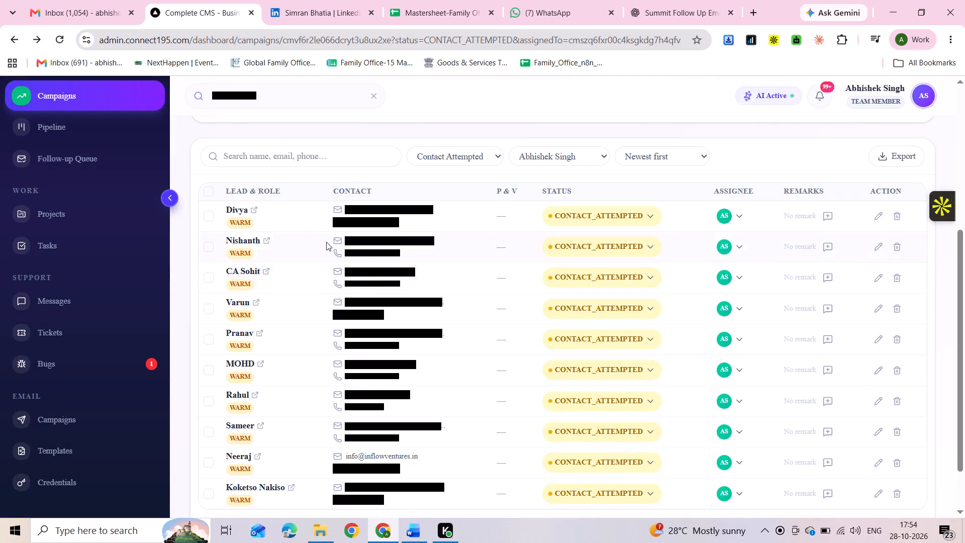
pyautogui.click(240, 209)
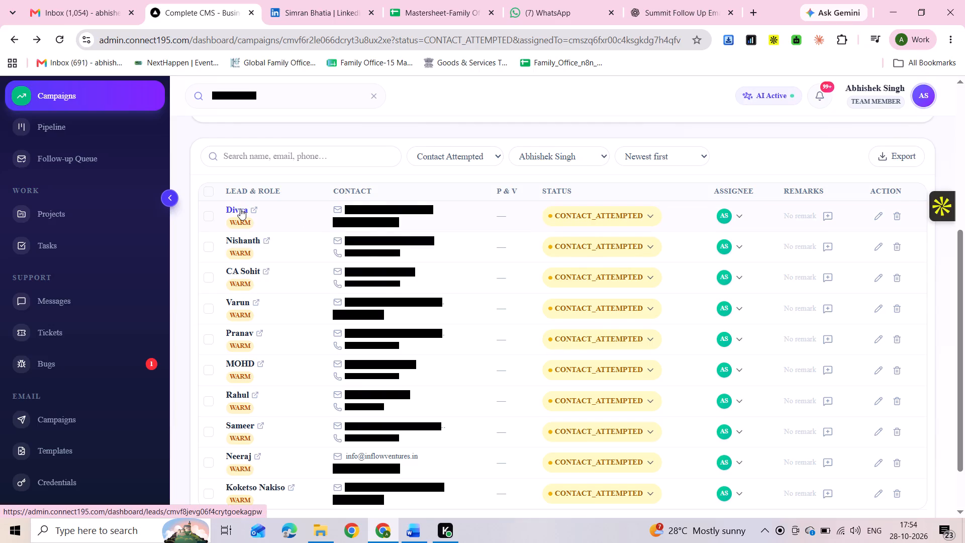
# Review Divya's lead record, covering contact information, deal and status details, the activity timeline and the discussion notes.
pyautogui.scroll(-8, 380, 288)
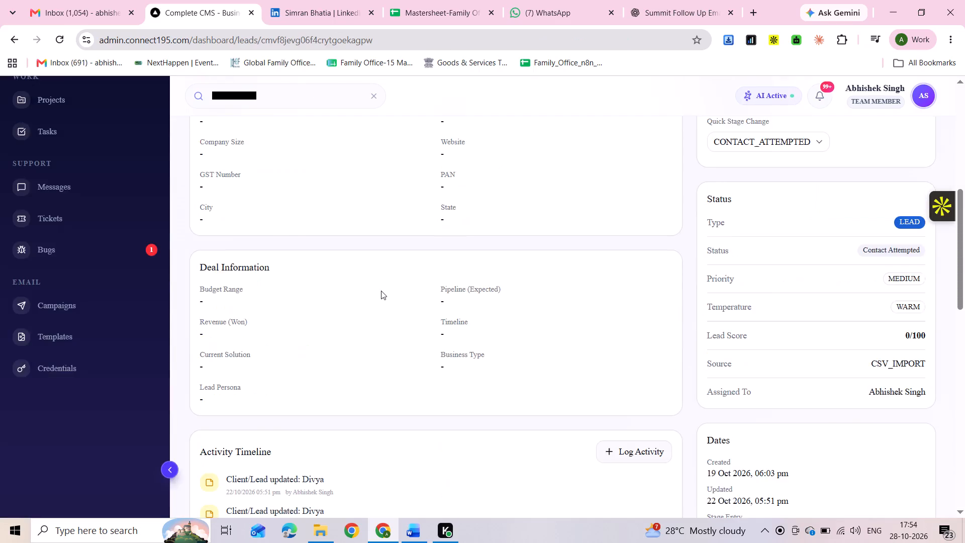
pyautogui.scroll(-2, 381, 291)
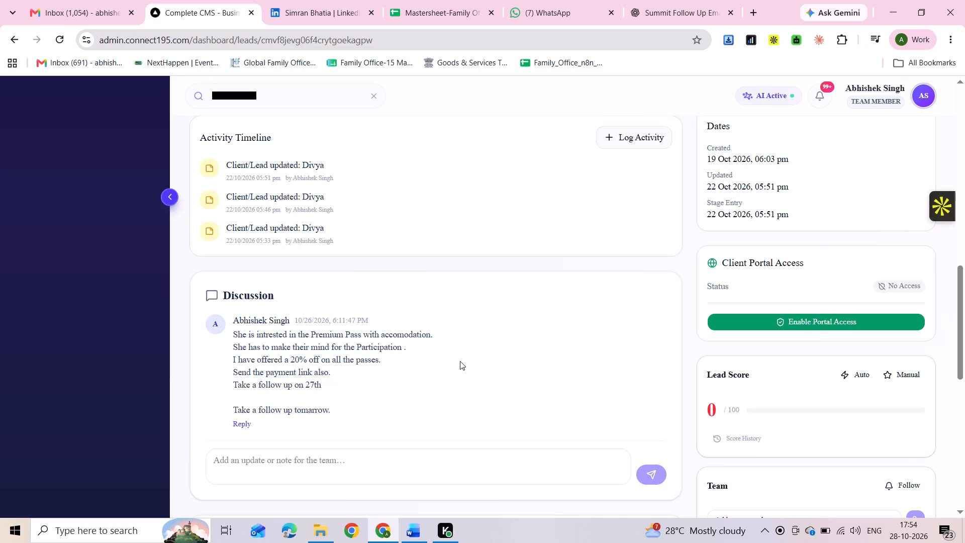
pyautogui.scroll(3, 460, 361)
pyautogui.scroll(4, 417, 335)
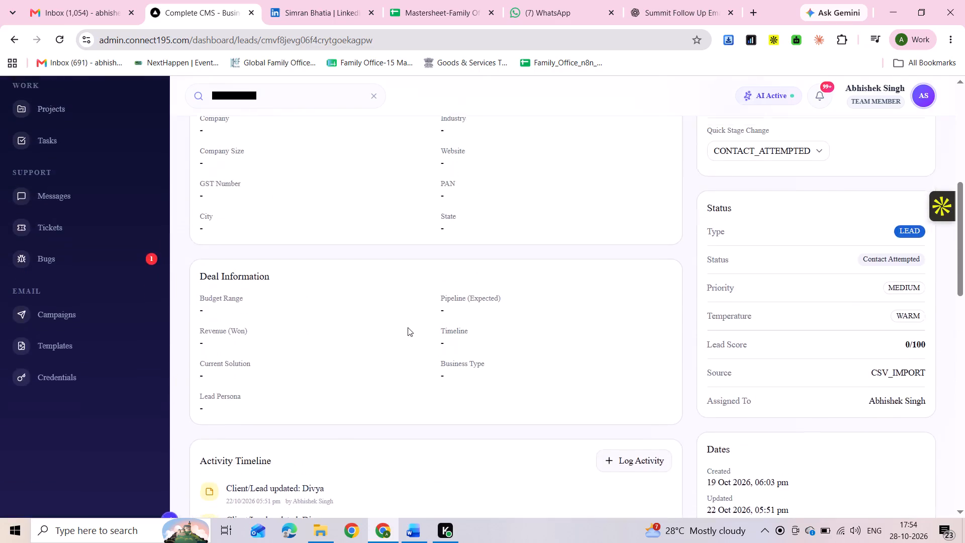
pyautogui.scroll(2, 408, 327)
pyautogui.scroll(3, 317, 256)
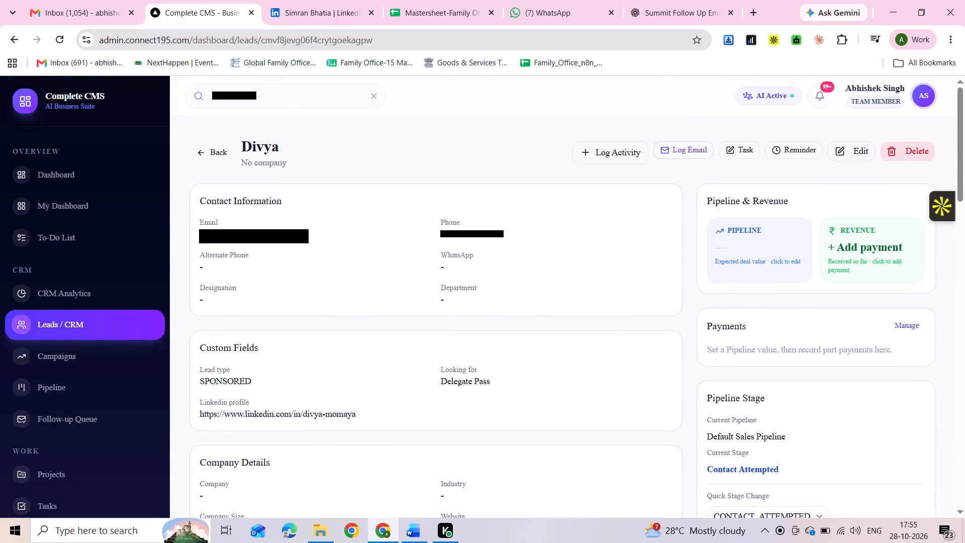
pyautogui.moveTo(302, 233); pyautogui.dragTo(196, 240)
pyautogui.rightClick(211, 234)
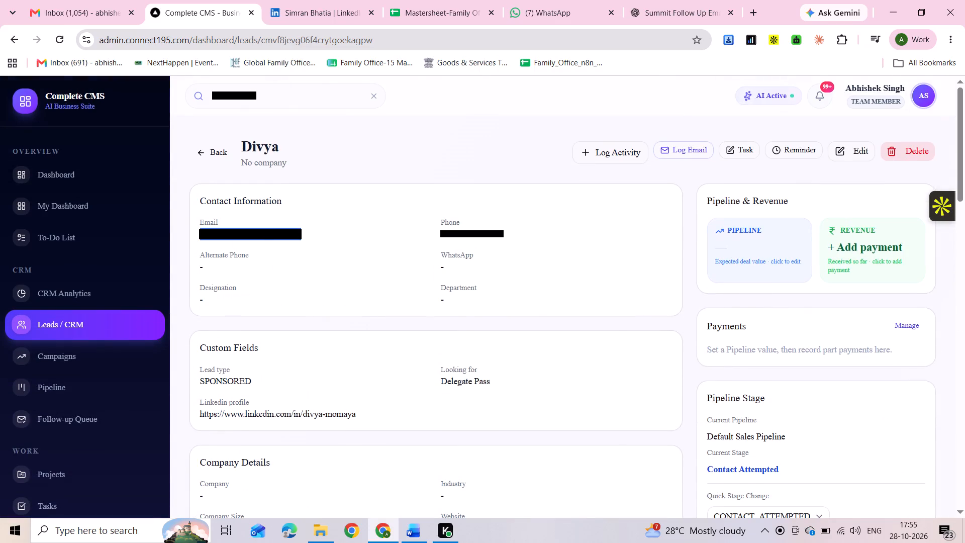
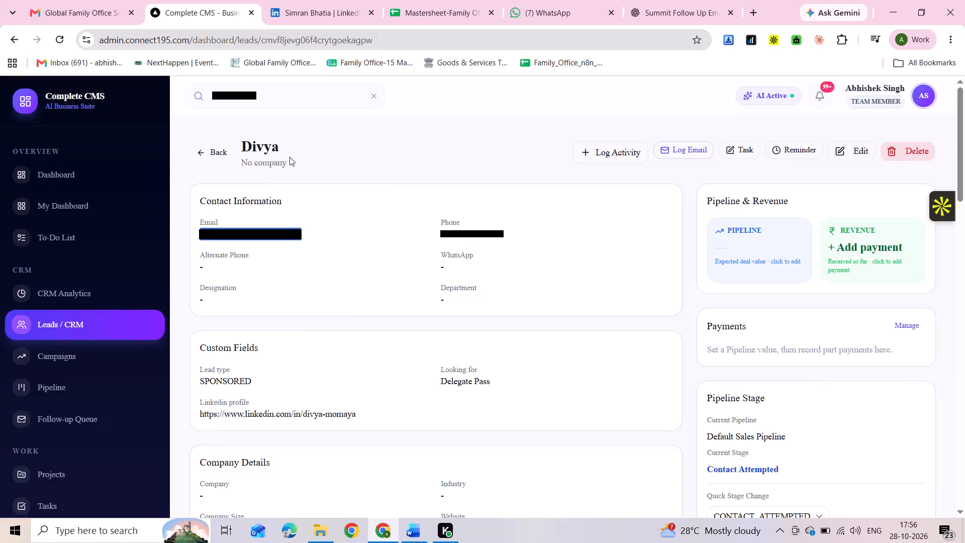
pyautogui.click(678, 6)
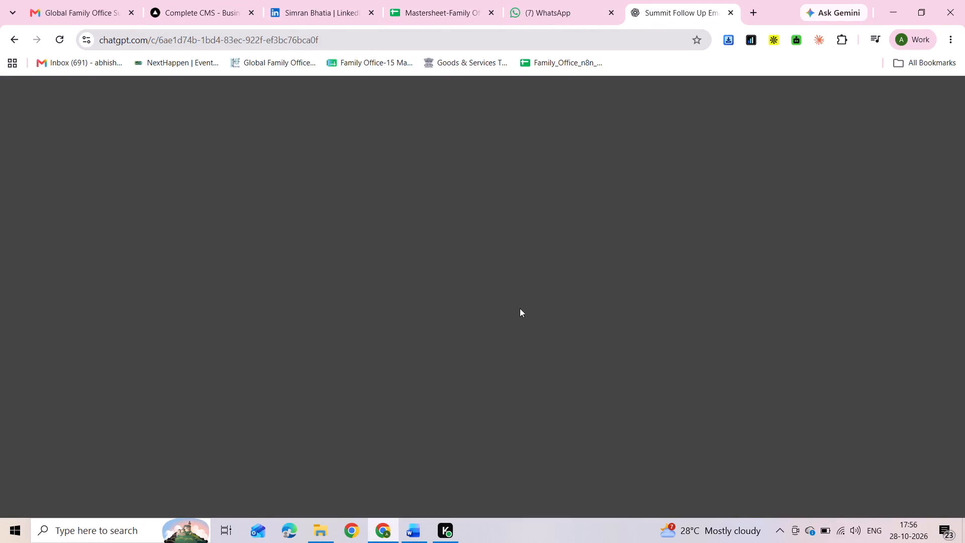
pyautogui.click(501, 322)
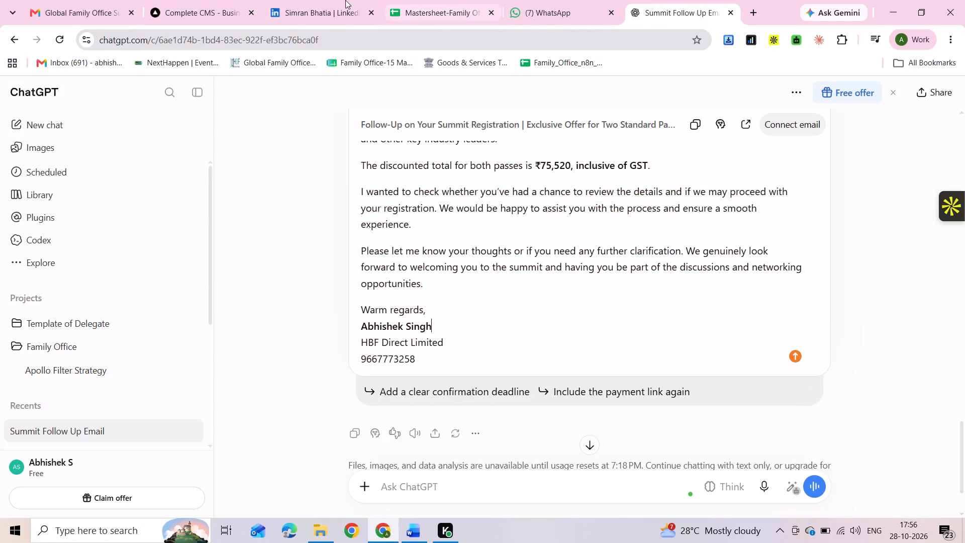
pyautogui.click(68, 17)
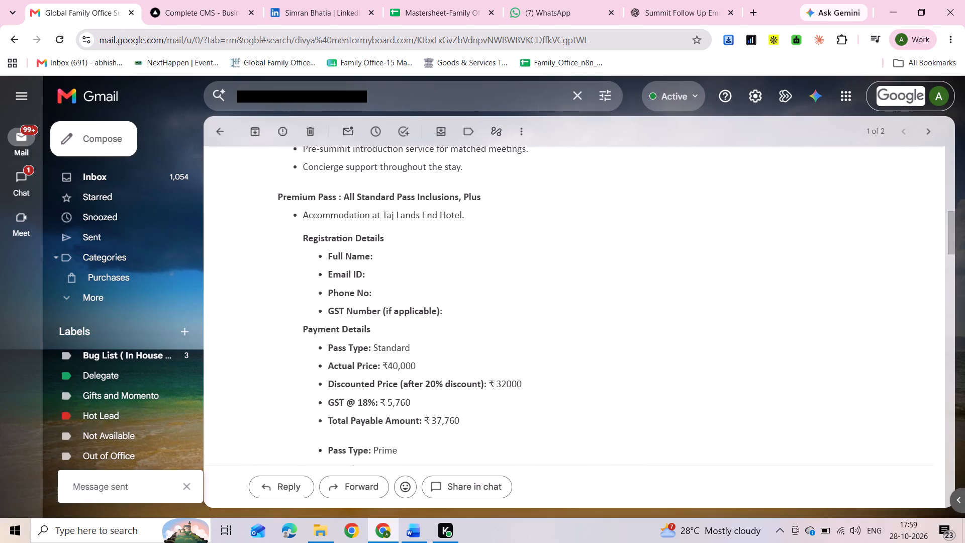
pyautogui.scroll(-15, 337, 365)
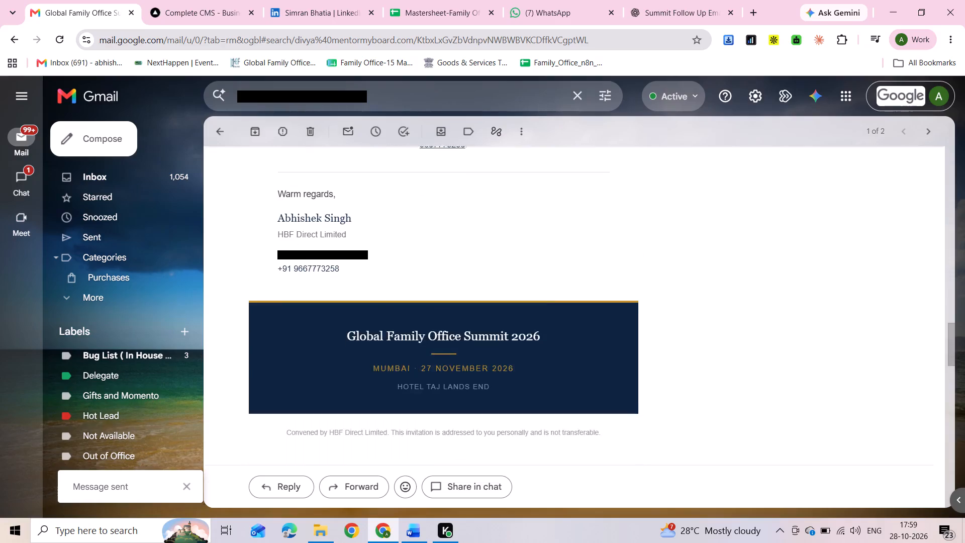
pyautogui.scroll(-10, 338, 365)
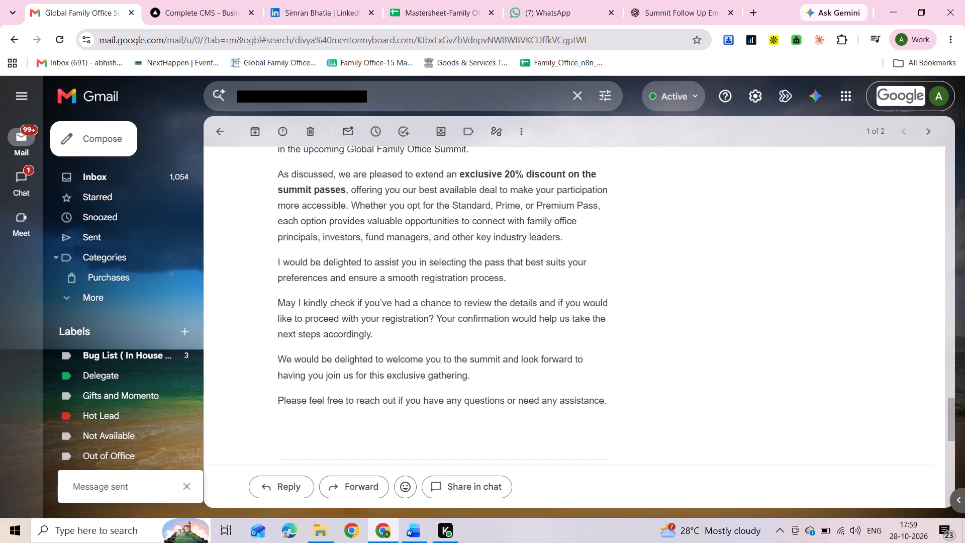
pyautogui.scroll(-3, 338, 365)
pyautogui.scroll(5, 338, 365)
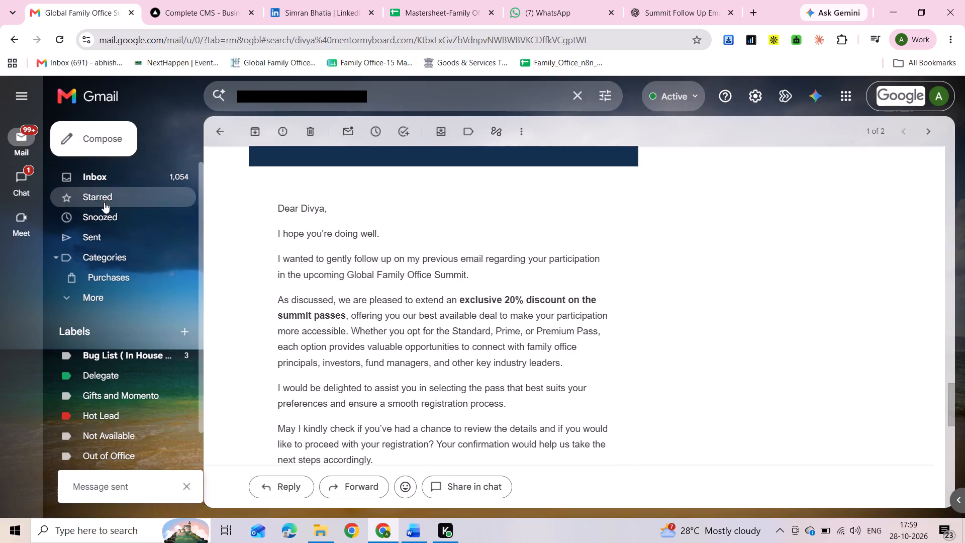
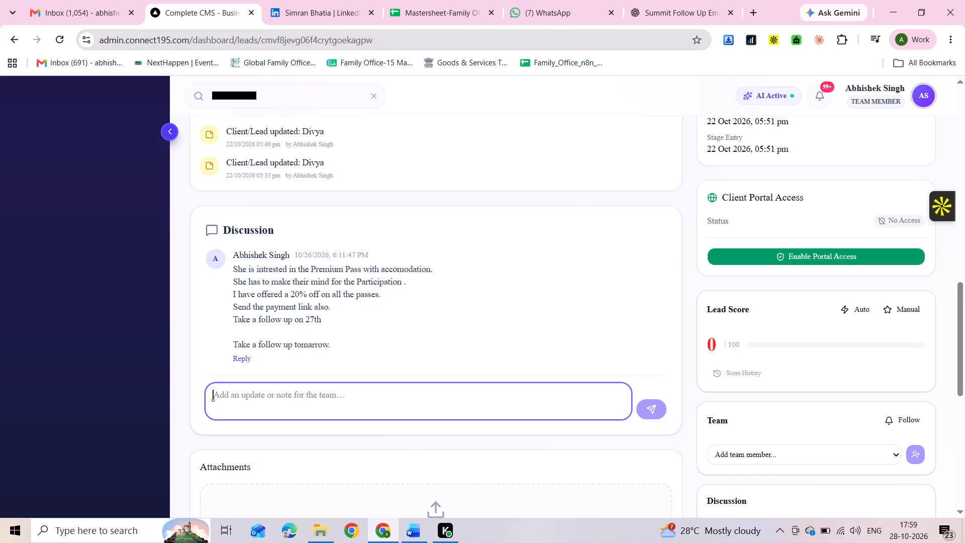
# Post a discussion note on Divya's lead: "Follow up email sent to her" and "Take next follow up email on monday".
pyautogui.write('Follow up email sent to her')
pyautogui.press('space')
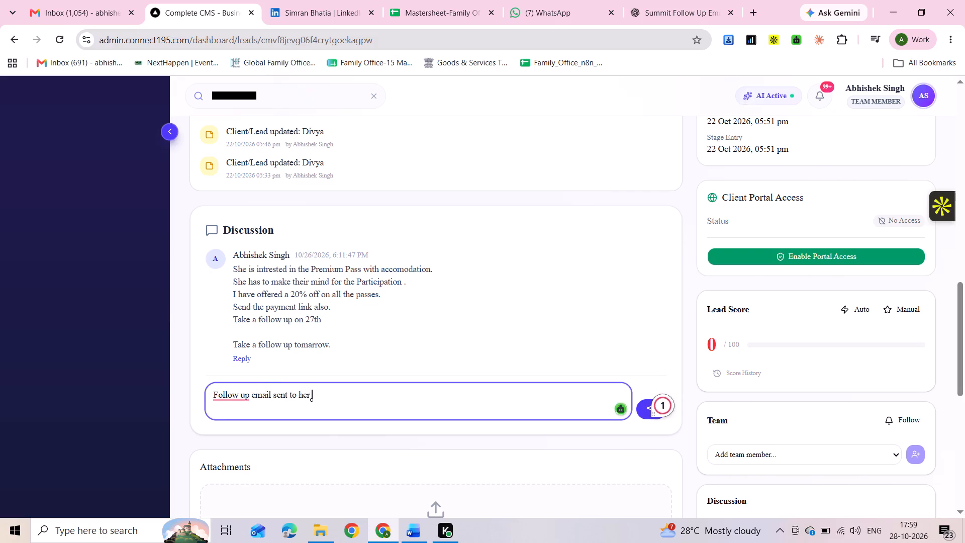
pyautogui.press('Return')
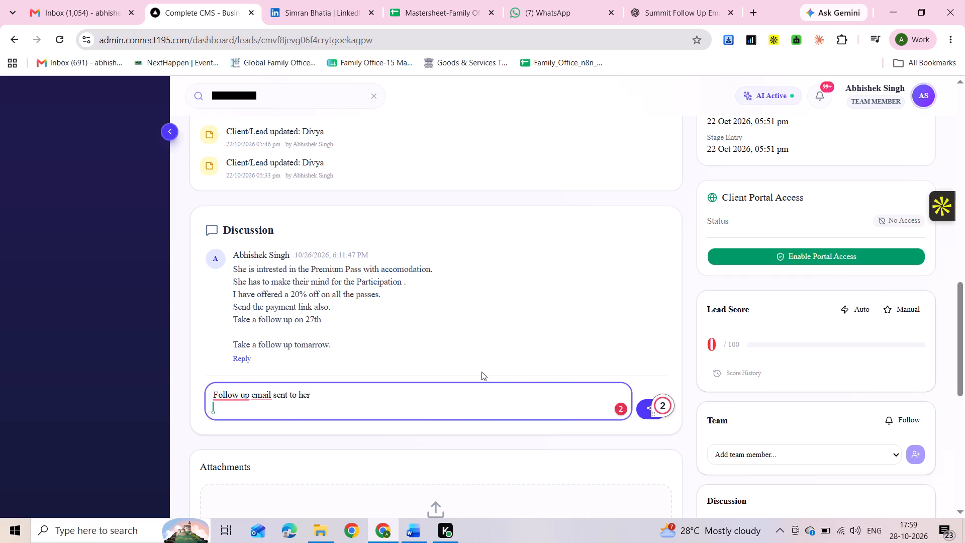
pyautogui.write('Take next')
pyautogui.press('space')
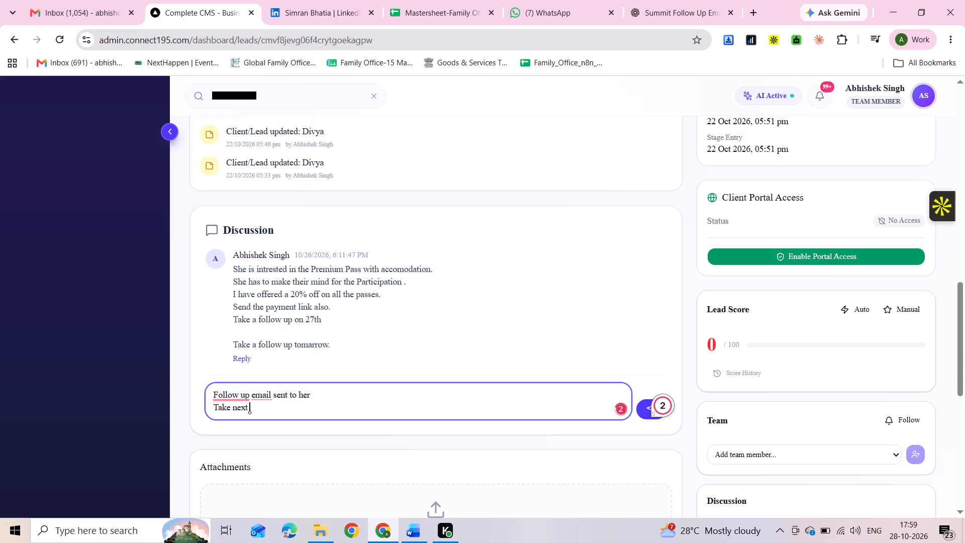
pyautogui.write('follow up')
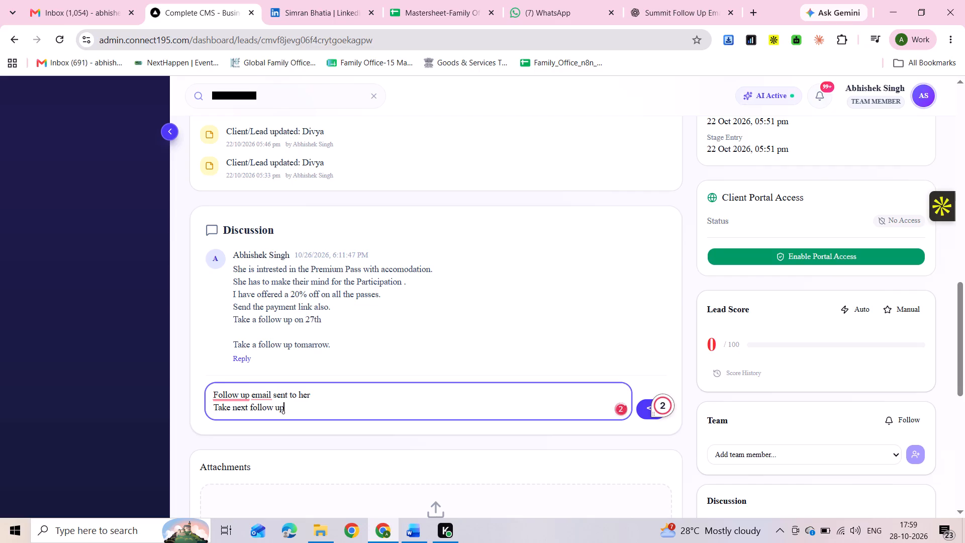
pyautogui.press('space')
pyautogui.write('email on monday')
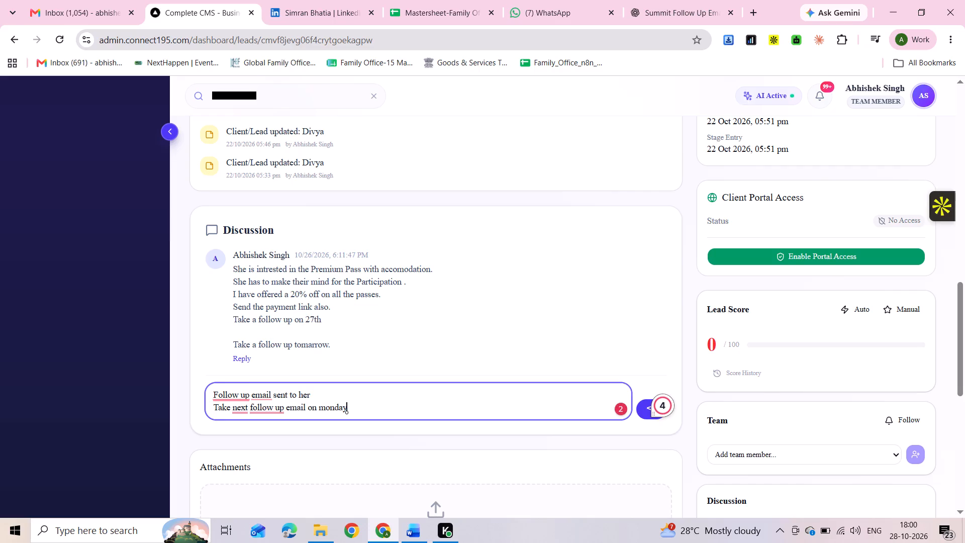
pyautogui.press('space')
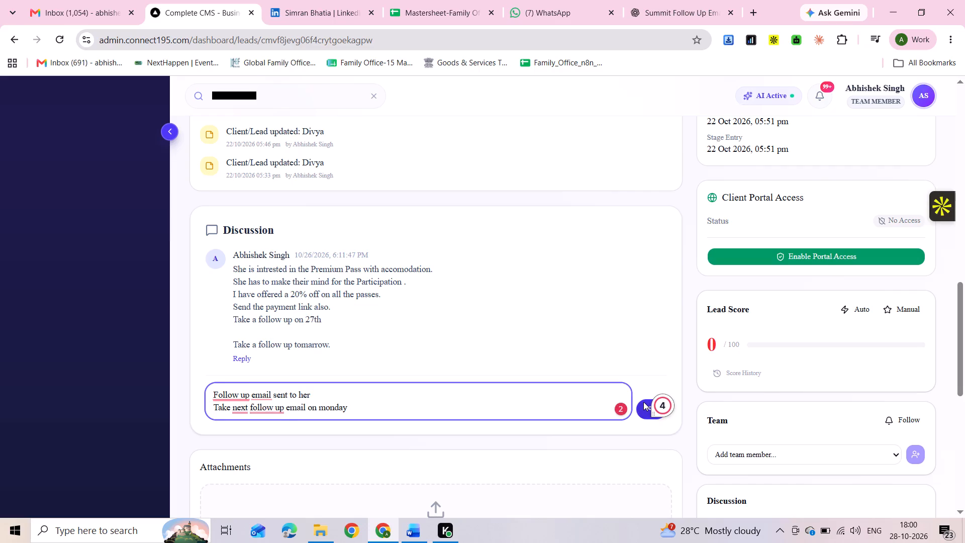
pyautogui.click(644, 401)
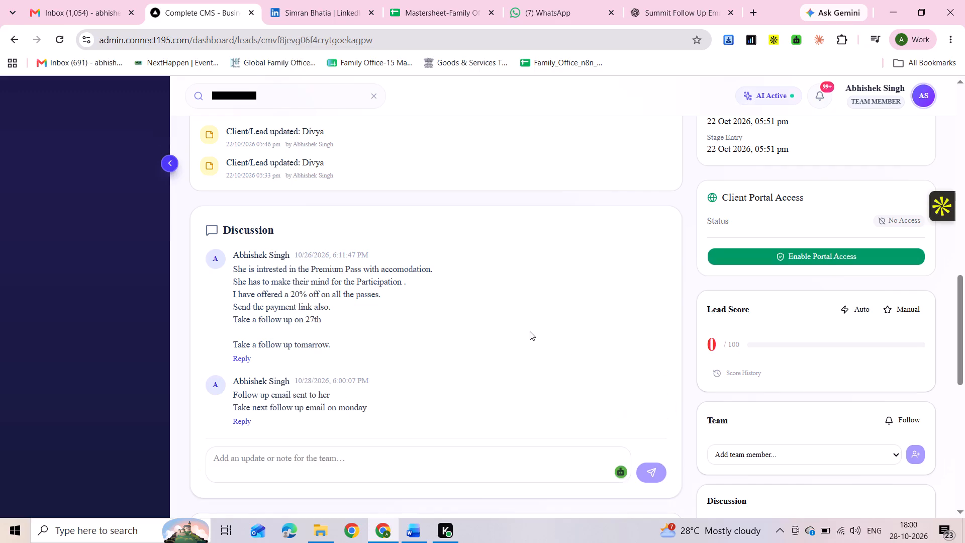
# Reopen Divya's lead from the campaign list, change its pipeline stage to Meeting Scheduled, and return to the list.
pyautogui.scroll(15, 530, 331)
pyautogui.click(213, 155)
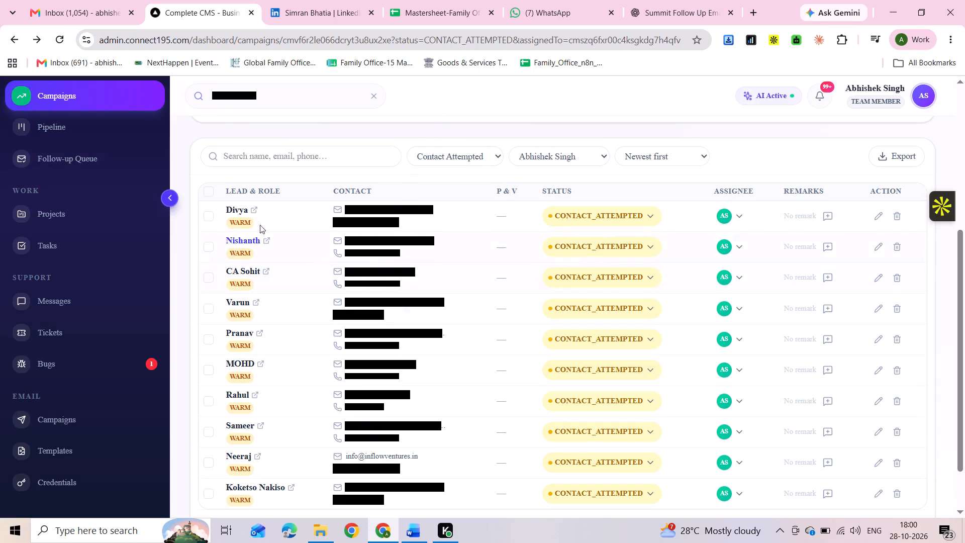
pyautogui.click(239, 210)
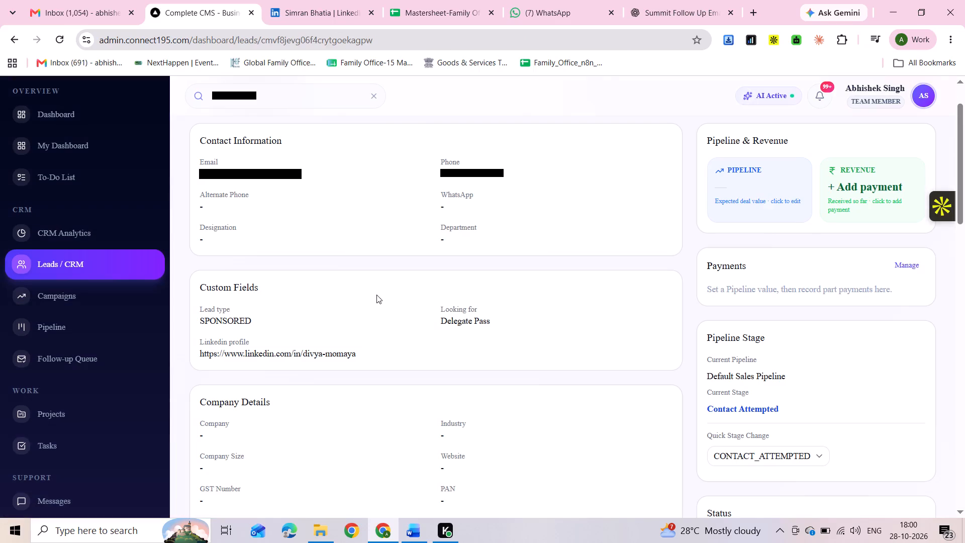
pyautogui.scroll(-13, 384, 295)
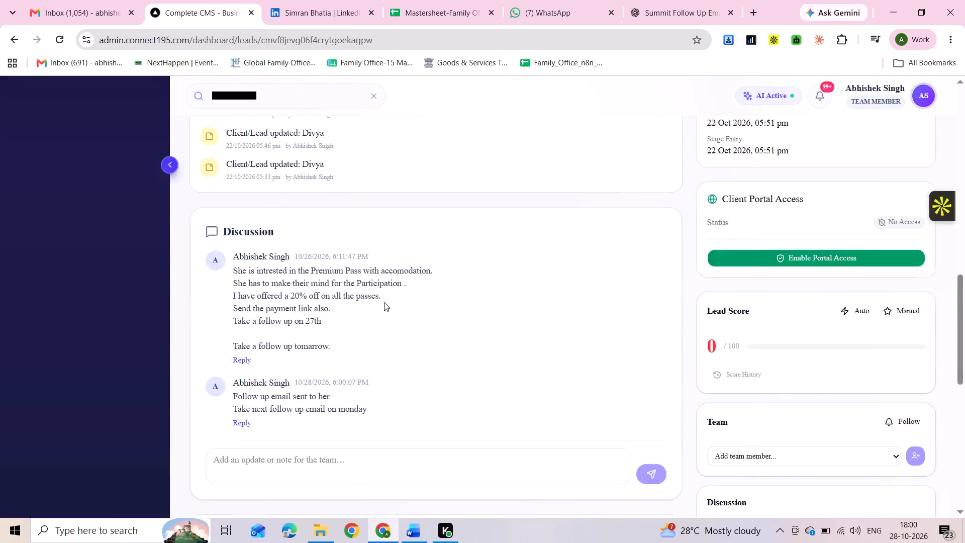
pyautogui.scroll(11, 401, 319)
pyautogui.scroll(-4, 620, 289)
pyautogui.scroll(3, 694, 258)
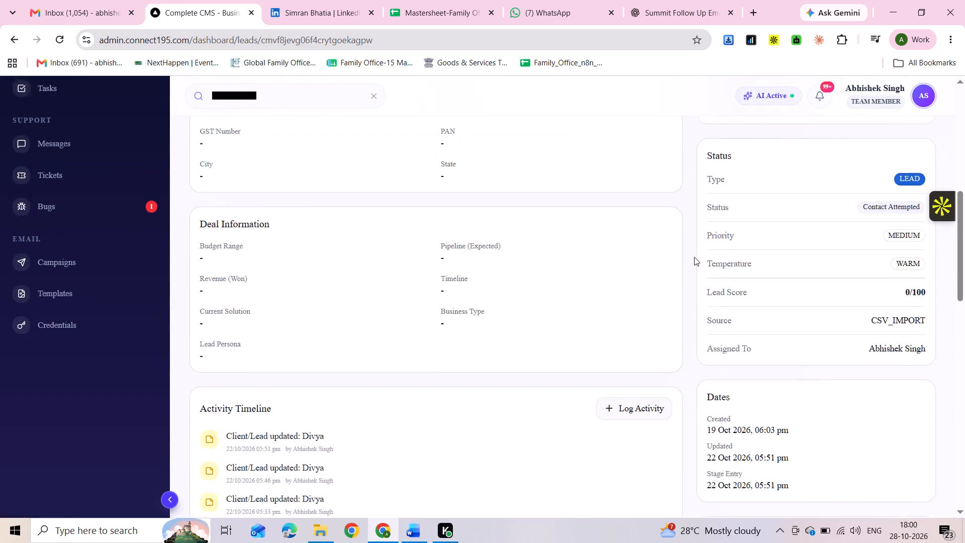
pyautogui.click(741, 269)
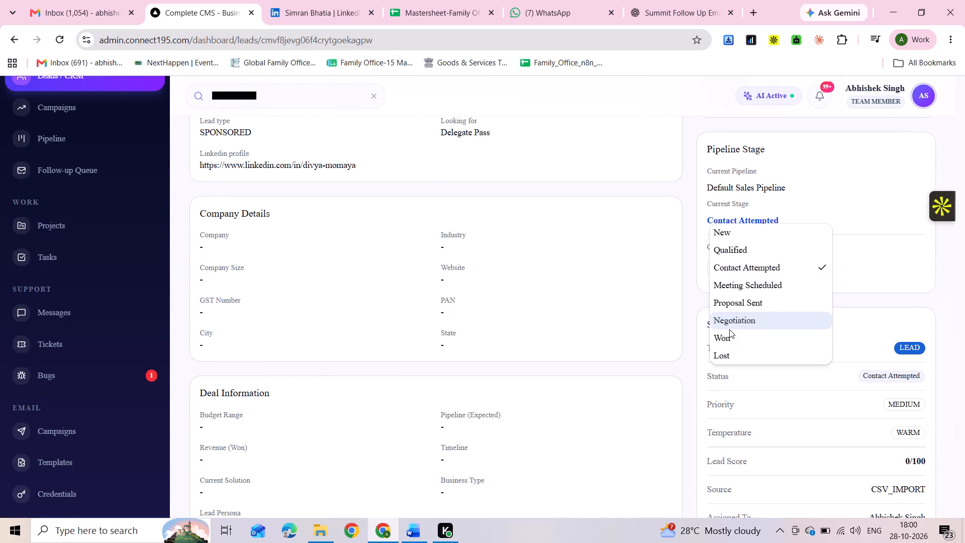
pyautogui.click(734, 286)
pyautogui.scroll(9, 656, 313)
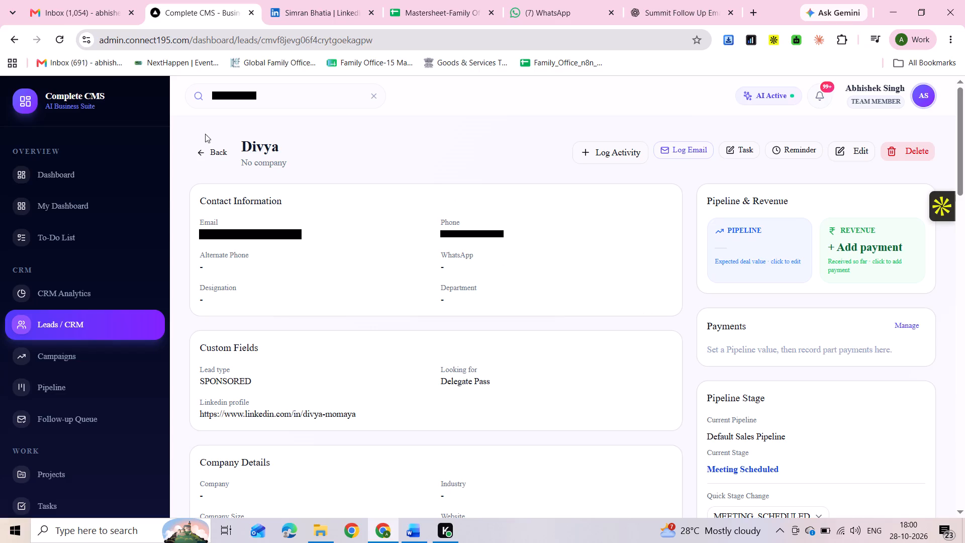
pyautogui.click(204, 146)
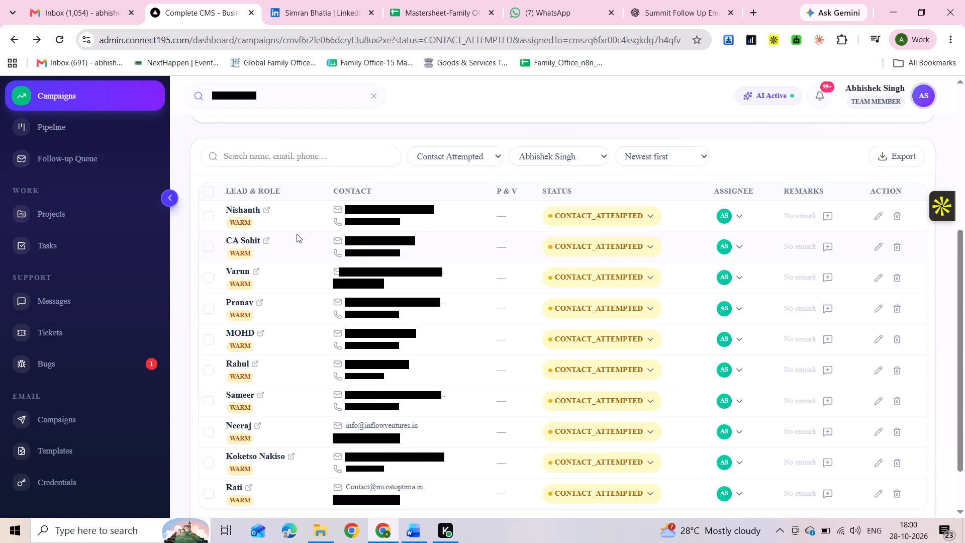
# Open Nishanth's lead and review its activity timeline and discussion notes before returning to the campaign list.
pyautogui.click(240, 212)
pyautogui.scroll(-4, 443, 258)
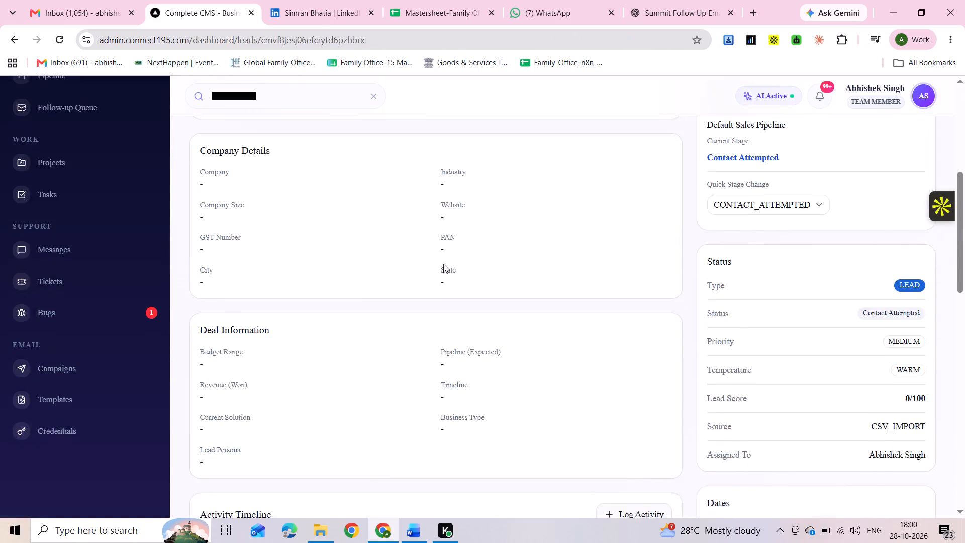
pyautogui.scroll(-5, 443, 264)
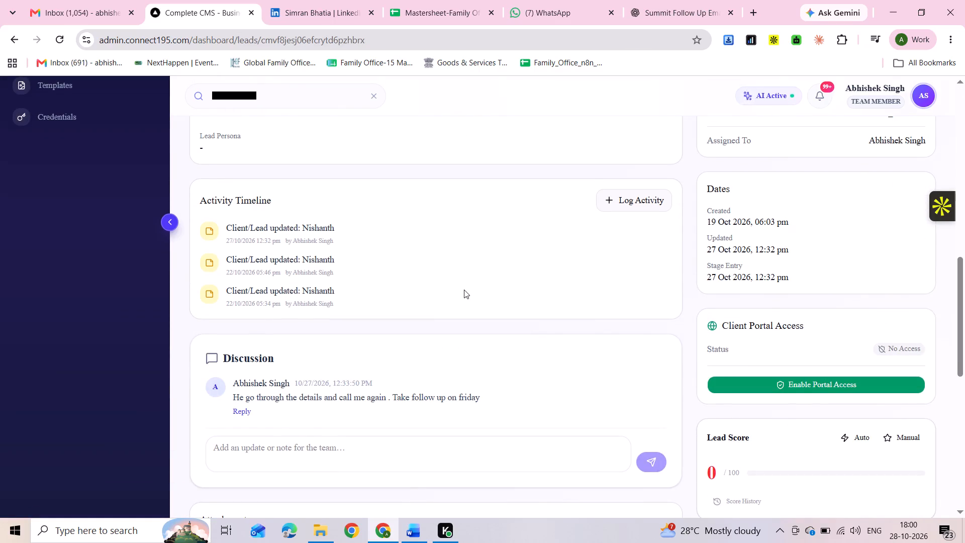
pyautogui.scroll(4, 464, 290)
pyautogui.scroll(-4, 464, 290)
pyautogui.scroll(7, 464, 290)
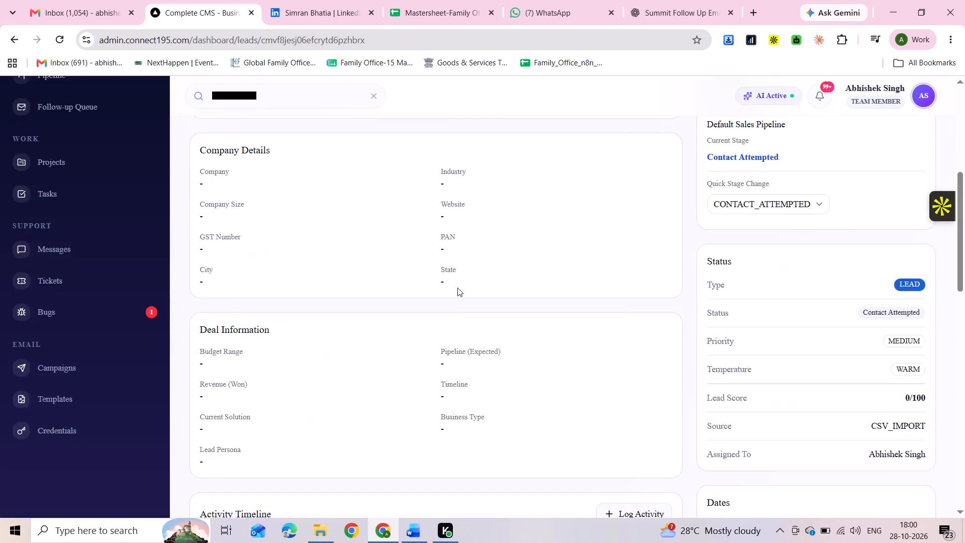
pyautogui.scroll(4, 457, 288)
pyautogui.click(197, 153)
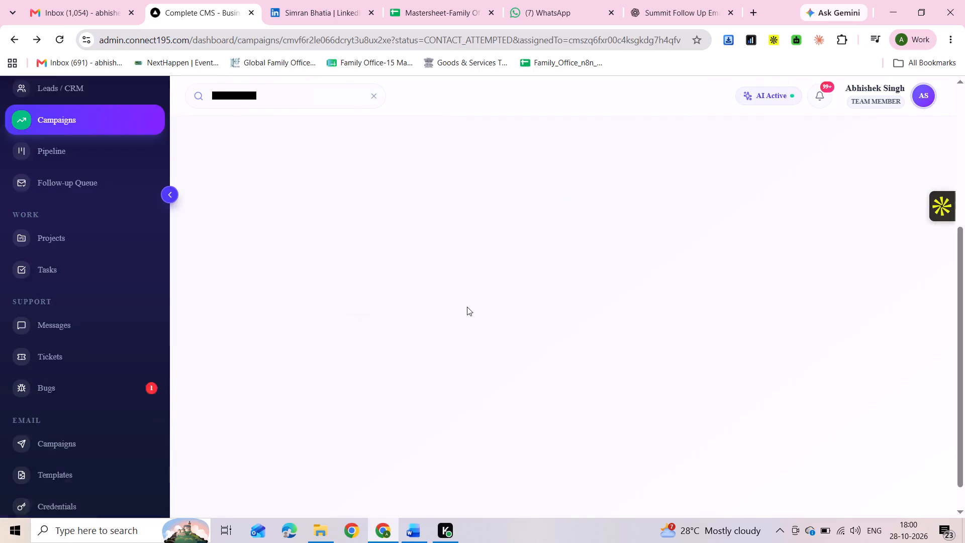
# Open CA Sohit's lead and examine its contact information, custom fields, pipeline stage, activity timeline and discussion.
pyautogui.click(248, 245)
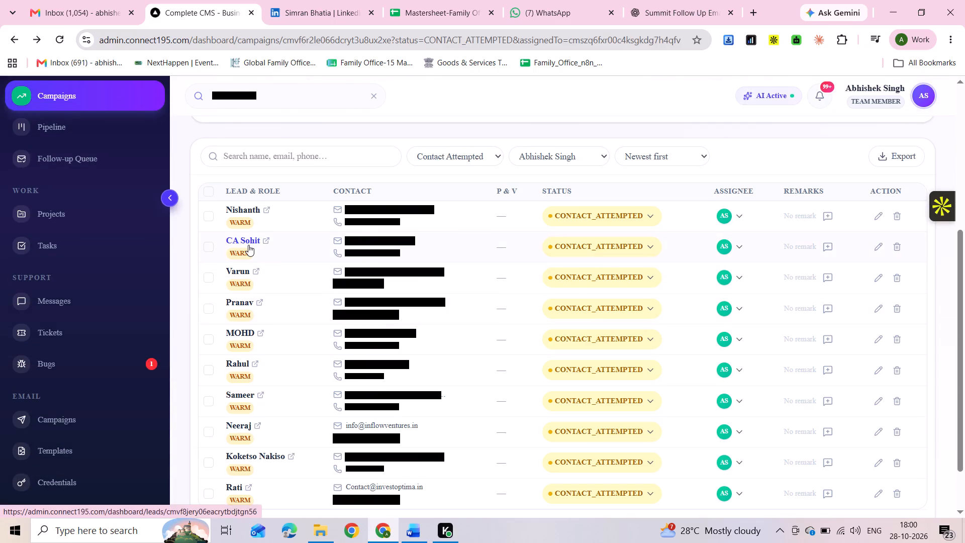
pyautogui.scroll(-8, 466, 353)
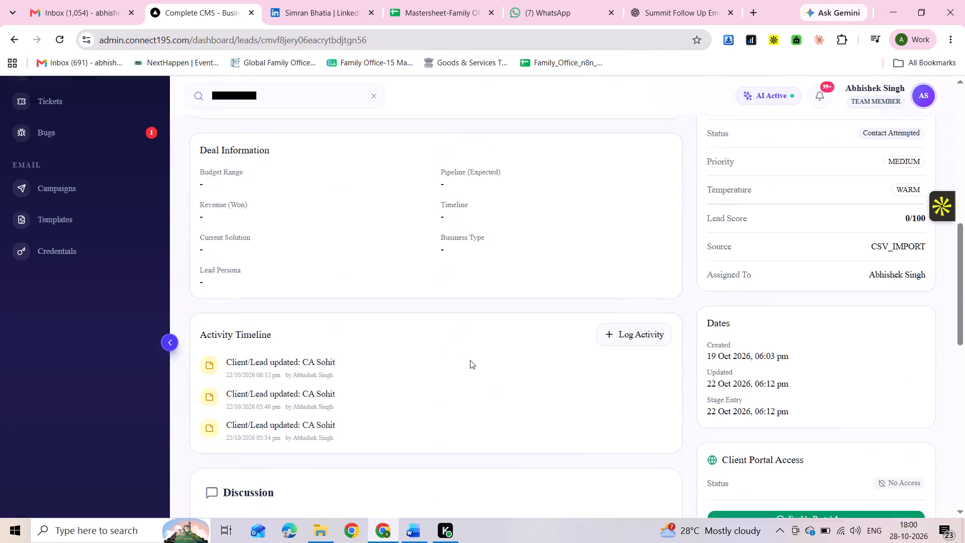
pyautogui.scroll(-3, 470, 360)
pyautogui.scroll(6, 470, 361)
pyautogui.scroll(-2, 470, 361)
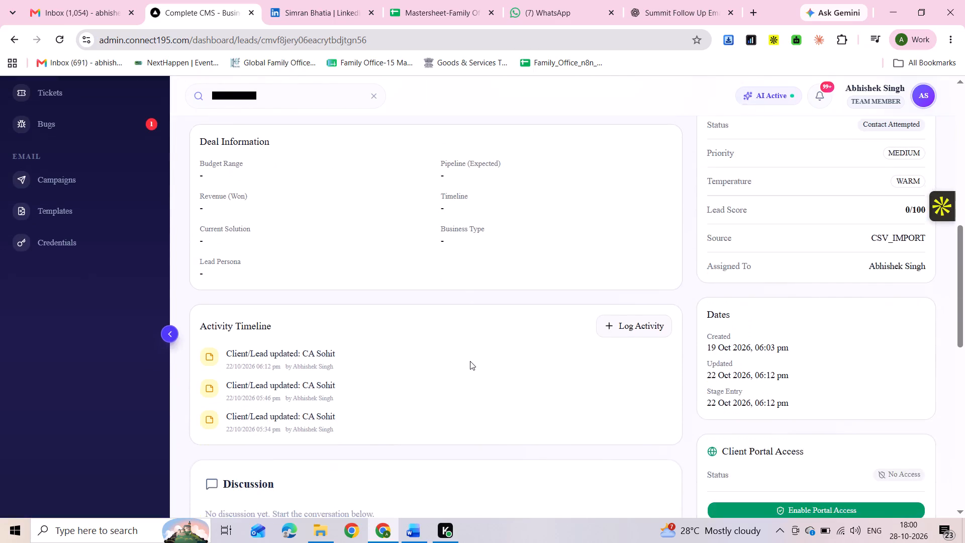
pyautogui.scroll(-1, 470, 361)
pyautogui.scroll(10, 470, 361)
pyautogui.scroll(4, 423, 301)
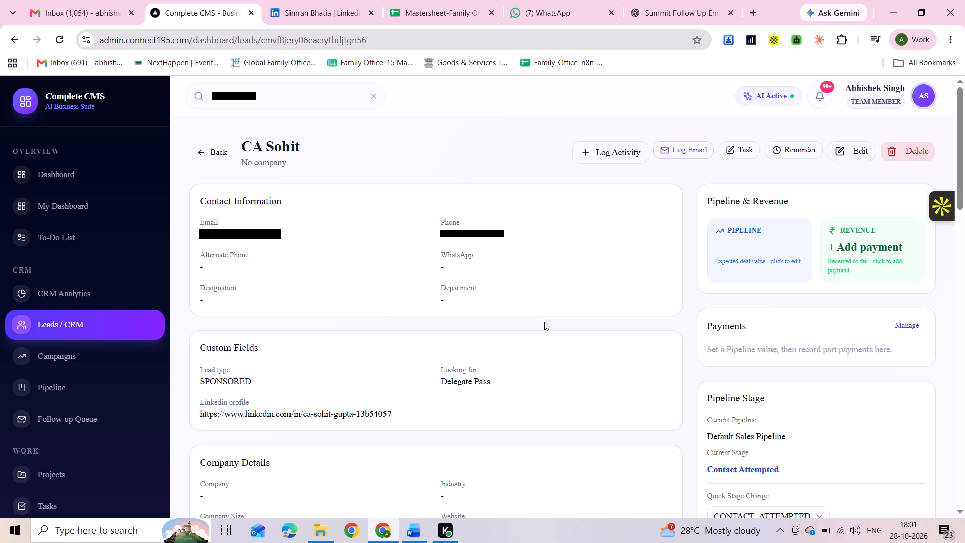
pyautogui.scroll(-3, 456, 258)
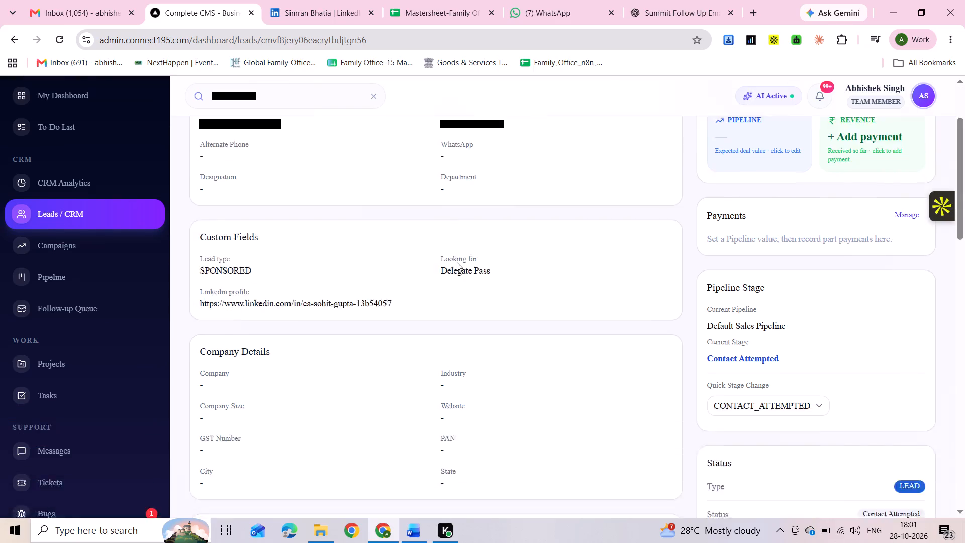
pyautogui.scroll(-7, 457, 262)
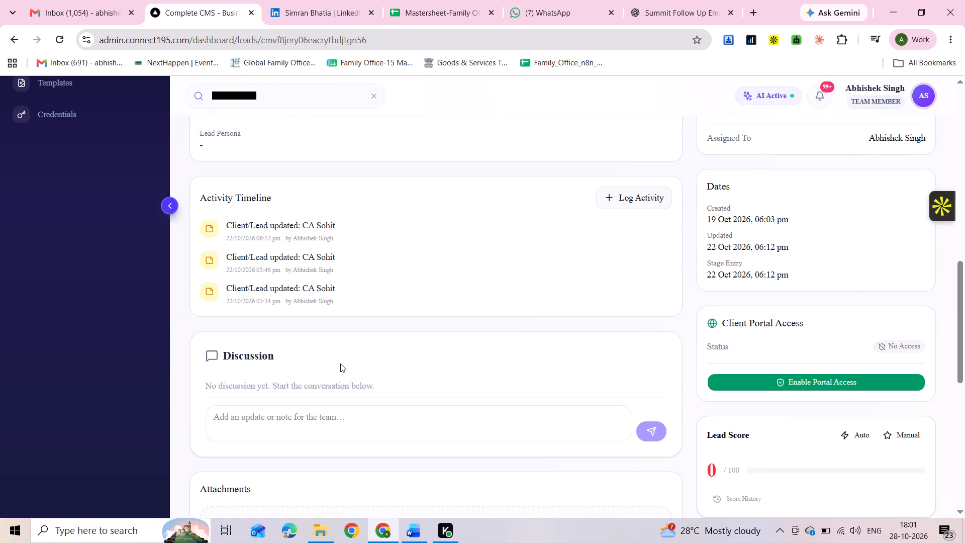
pyautogui.scroll(4, 342, 363)
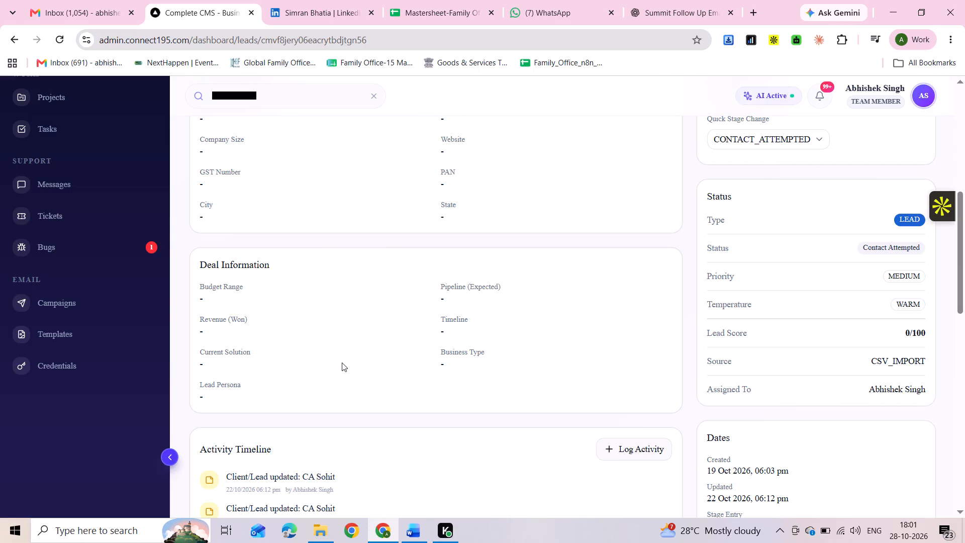
pyautogui.scroll(11, 369, 283)
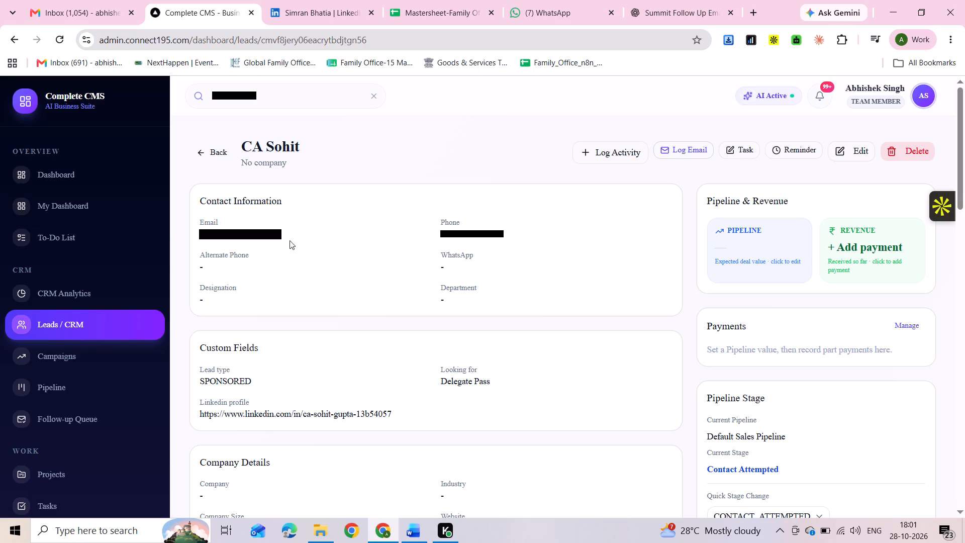
pyautogui.moveTo(288, 233); pyautogui.dragTo(264, 239)
pyautogui.click(287, 276)
pyautogui.scroll(-1, 324, 303)
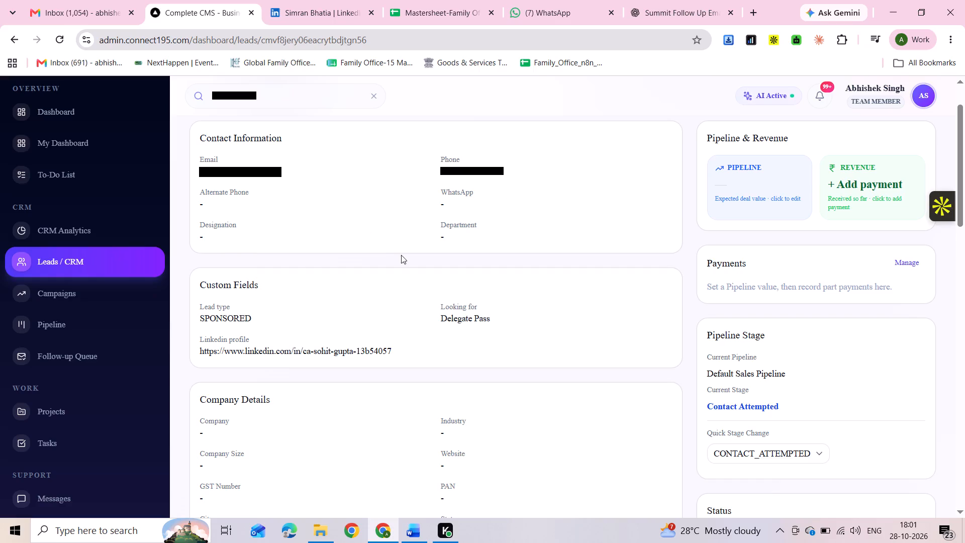
pyautogui.scroll(-4, 534, 396)
pyautogui.scroll(3, 534, 394)
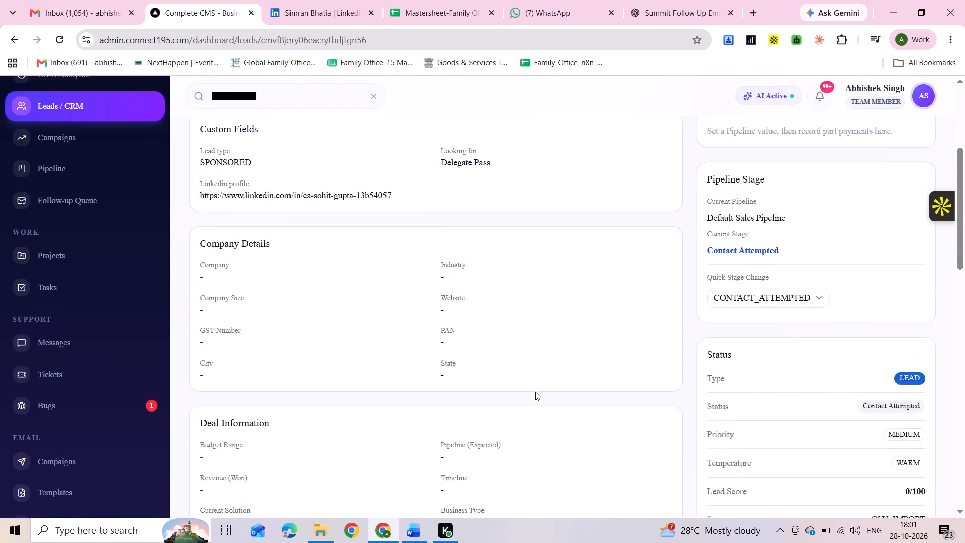
# Review the contact information and custom fields at the start of CA Sohit's lead record.
pyautogui.scroll(3, 535, 389)
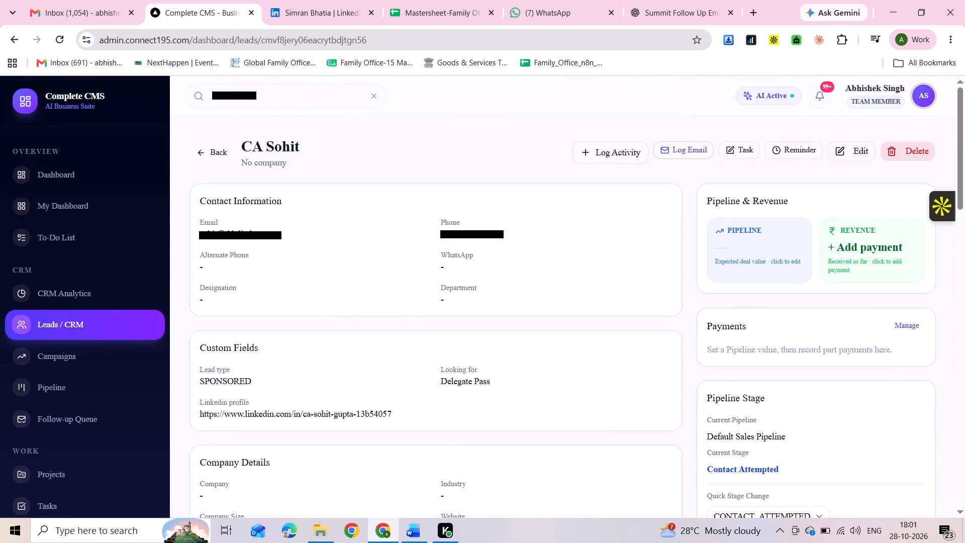
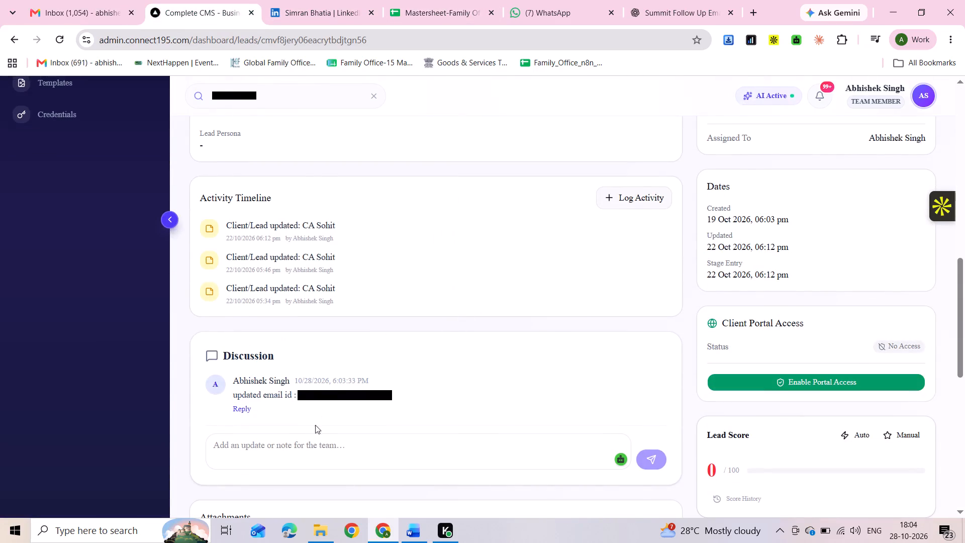
# Start writing a new discussion note on CA Sohit's lead, beginning with "I hav".
pyautogui.click(250, 445)
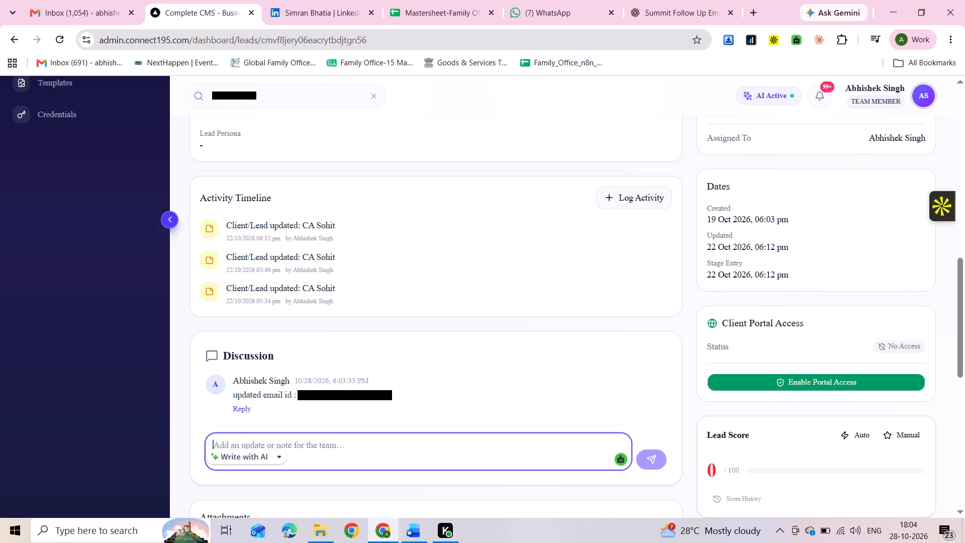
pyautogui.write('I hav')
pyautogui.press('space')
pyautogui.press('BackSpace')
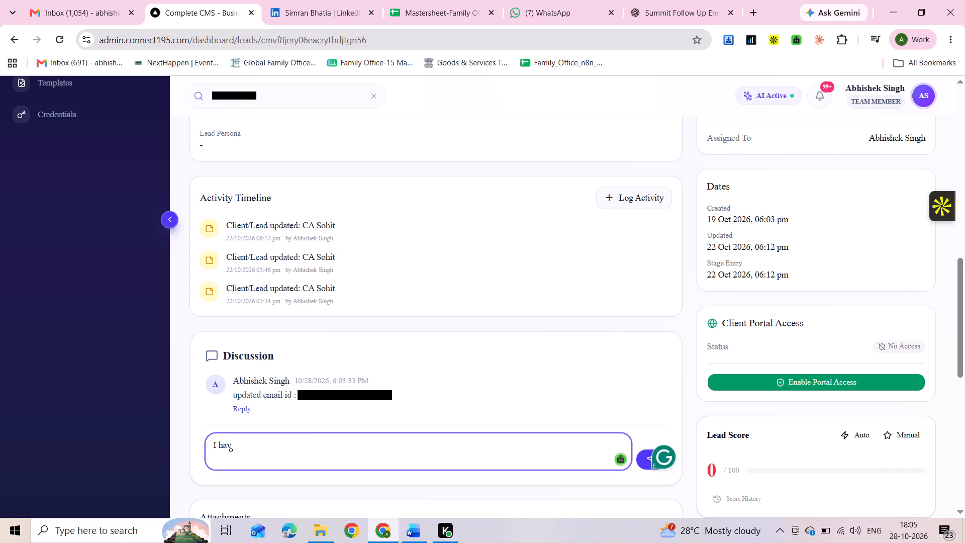
# Post the discussion note "I have send the invitation note on the updated email id" on CA Sohit's lead.
pyautogui.write('e send the invitation note')
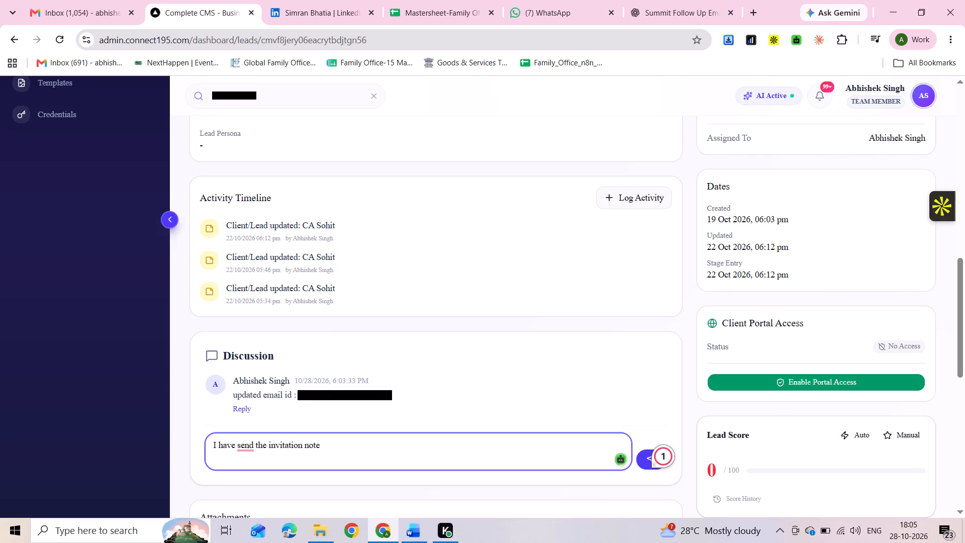
pyautogui.press('space')
pyautogui.write('on')
pyautogui.press('space')
pyautogui.write('the updated email id')
pyautogui.press('space')
pyautogui.press('Return')
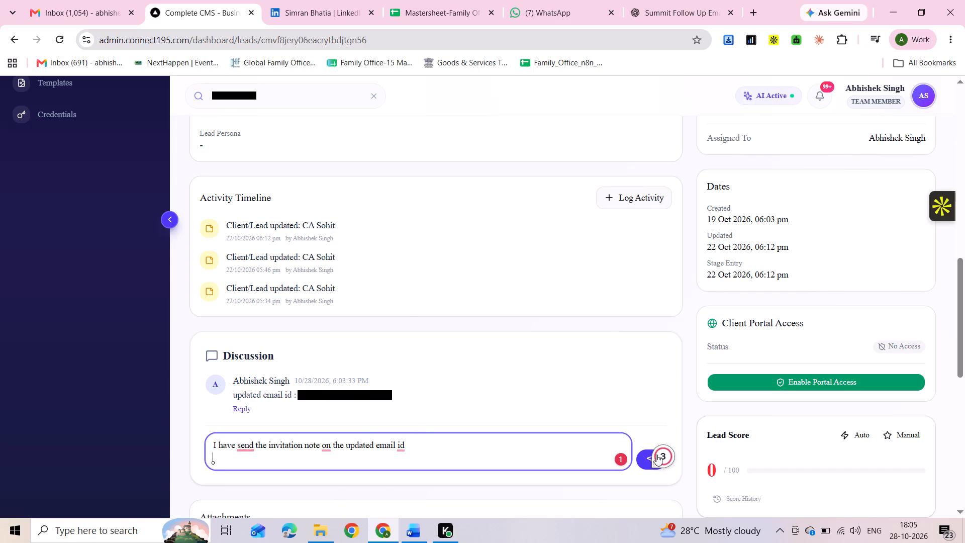
pyautogui.click(642, 458)
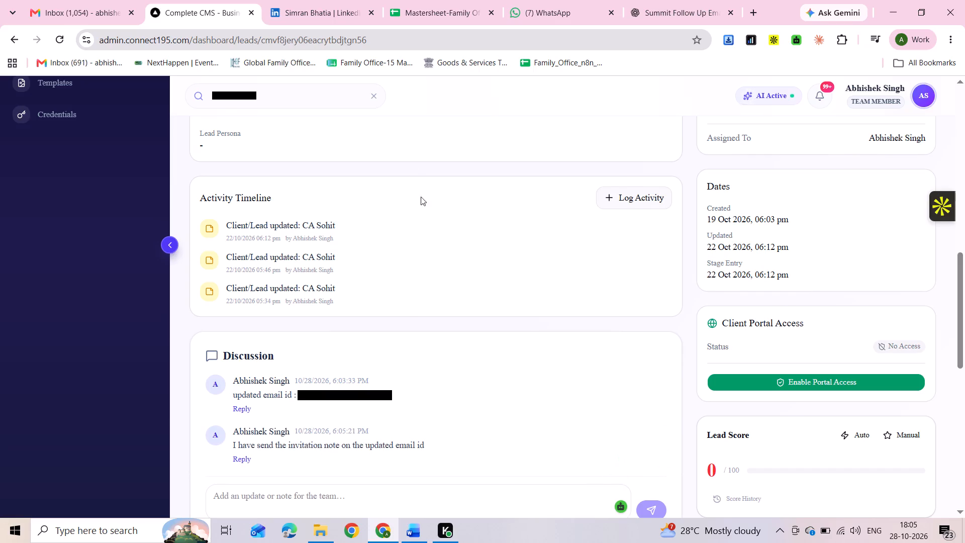
# Return to the campaign's lead list and change CA Sohit's status to Negotiation.
pyautogui.scroll(4, 295, 459)
pyautogui.scroll(6, 231, 329)
pyautogui.scroll(2, 210, 224)
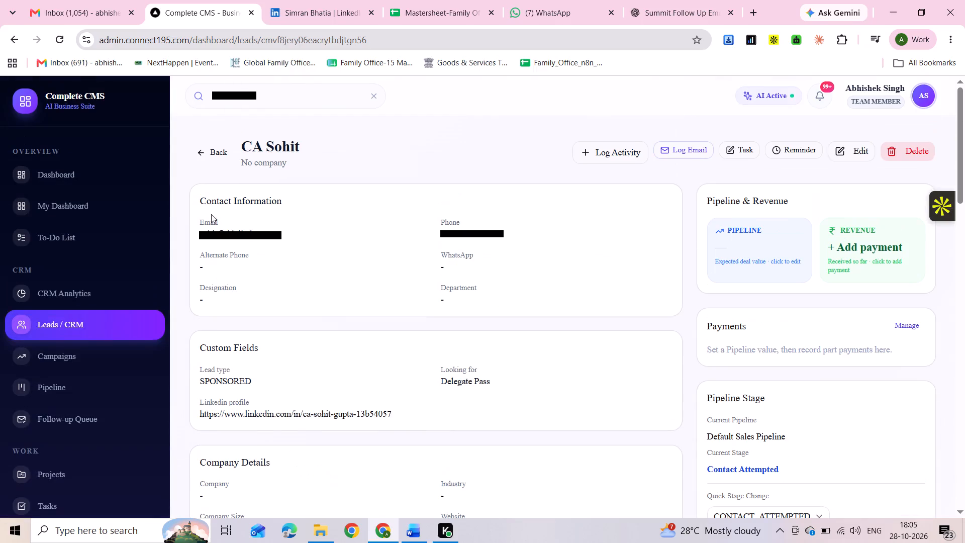
pyautogui.scroll(1, 211, 214)
pyautogui.click(207, 152)
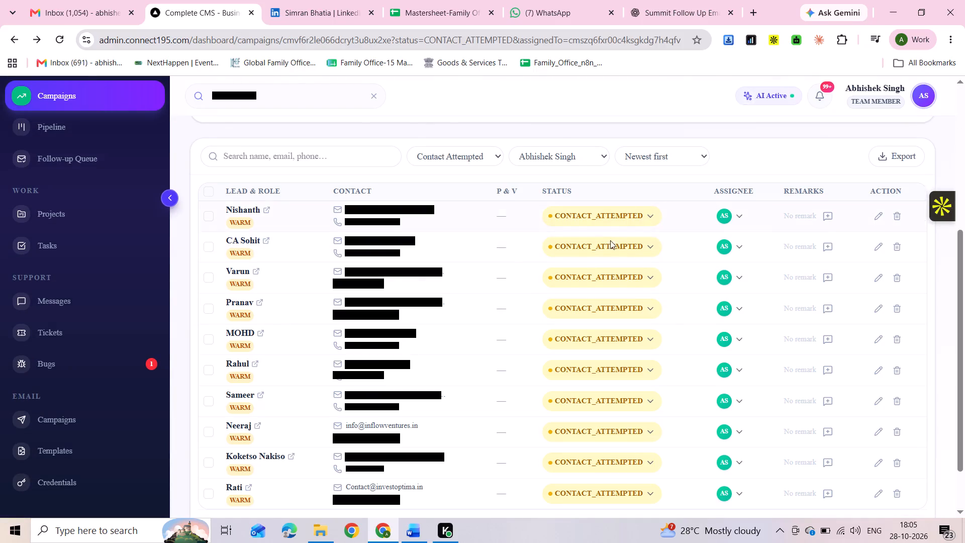
pyautogui.click(637, 242)
pyautogui.click(594, 299)
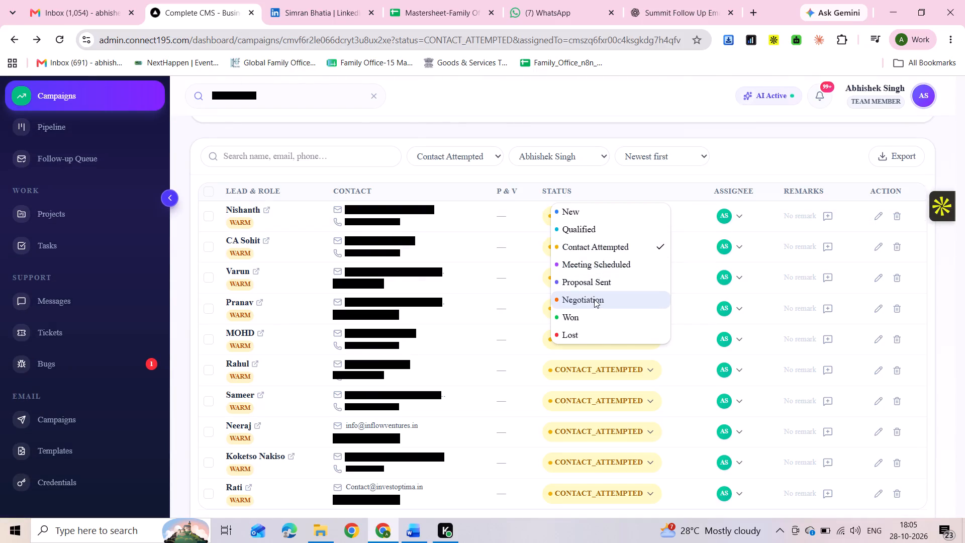
# Open Varun's lead and review its activity timeline and discussion notes.
pyautogui.click(236, 239)
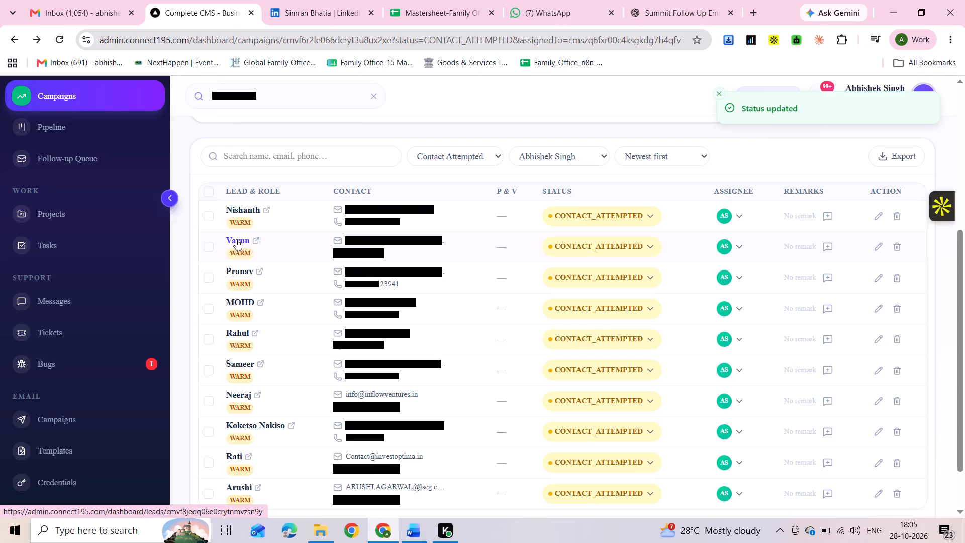
pyautogui.scroll(-14, 287, 281)
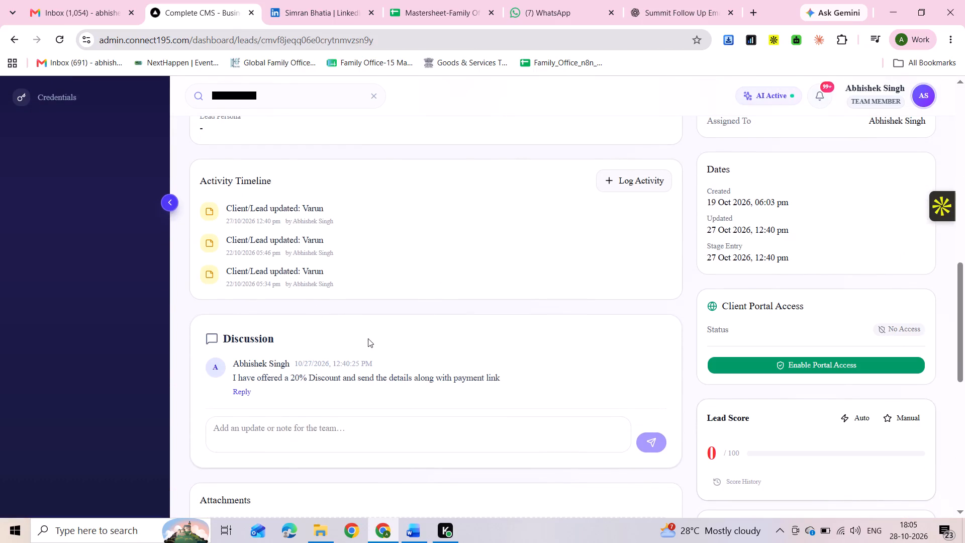
pyautogui.scroll(10, 374, 339)
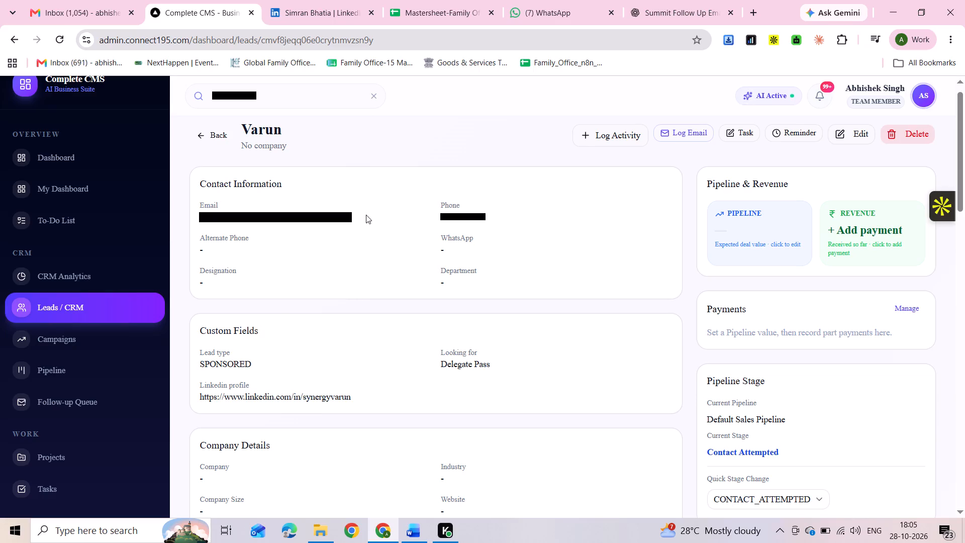
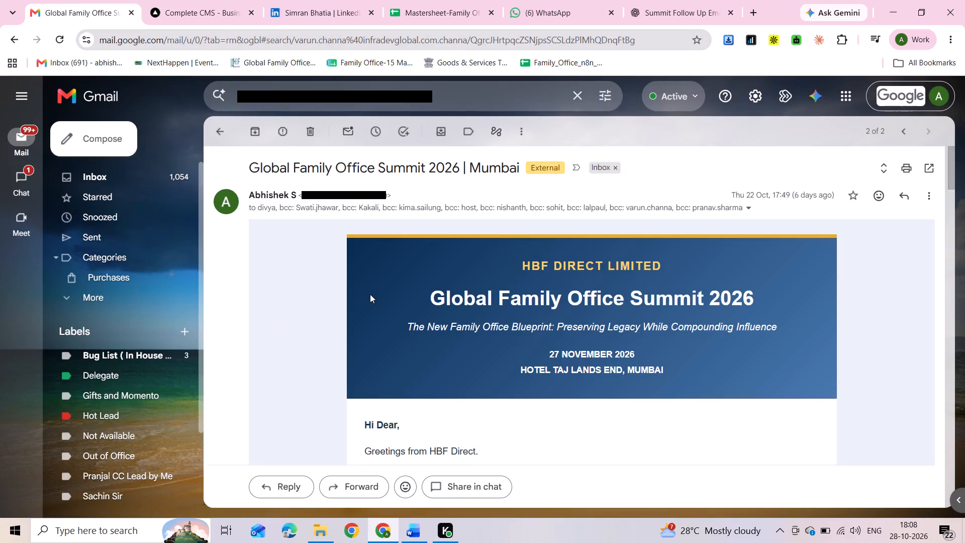
pyautogui.scroll(-16, 367, 303)
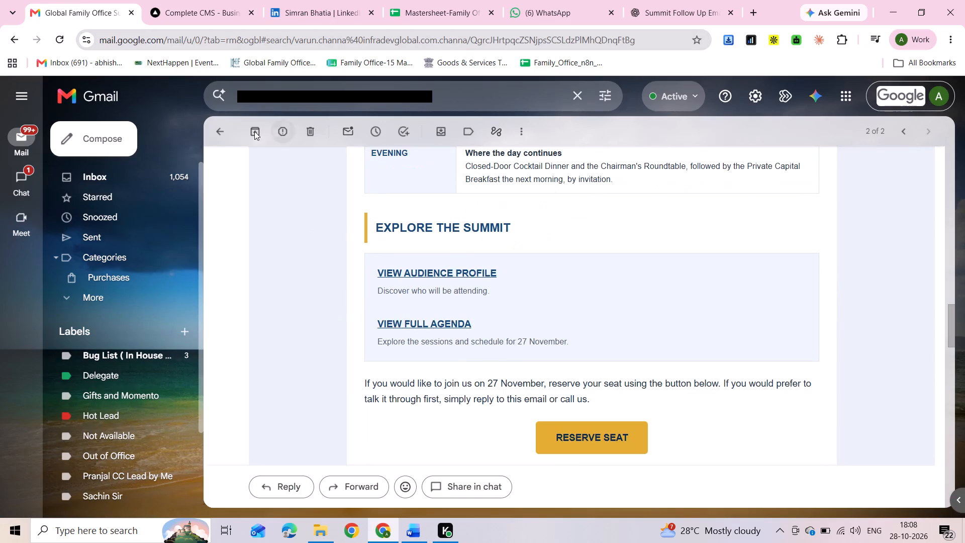
# Go back from Varun's CMS lead to the campaign list and open Pranav's lead to review its activity timeline and discussion.
pyautogui.click(201, 0)
pyautogui.scroll(11, 298, 190)
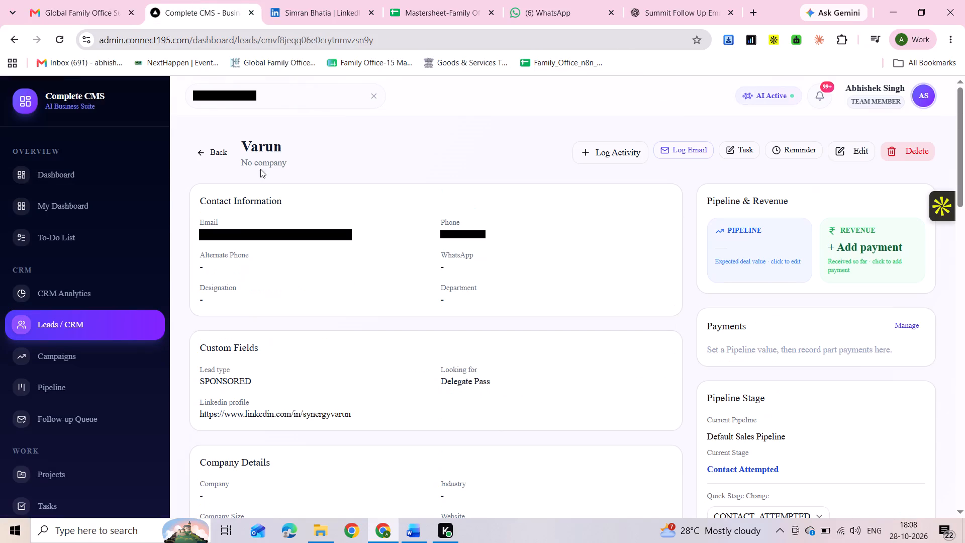
pyautogui.click(195, 155)
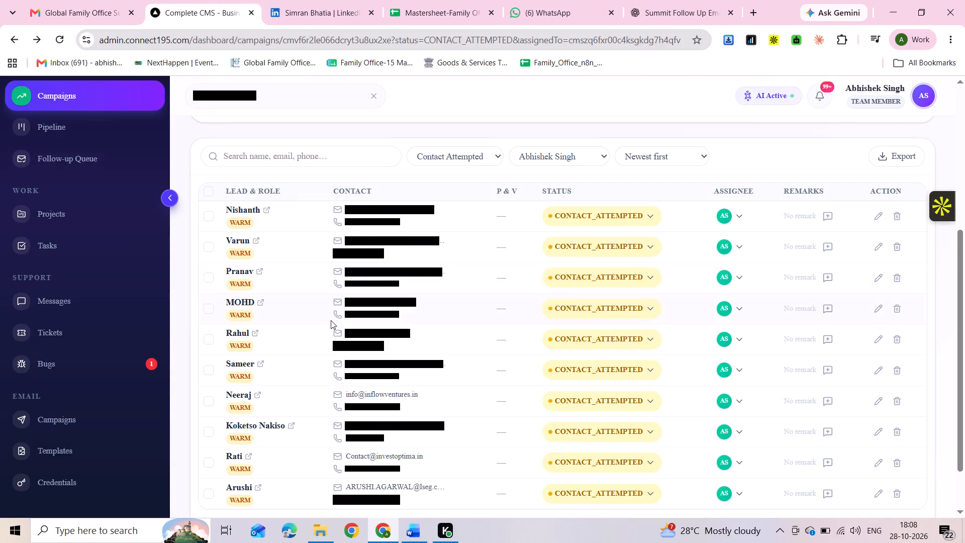
pyautogui.click(236, 277)
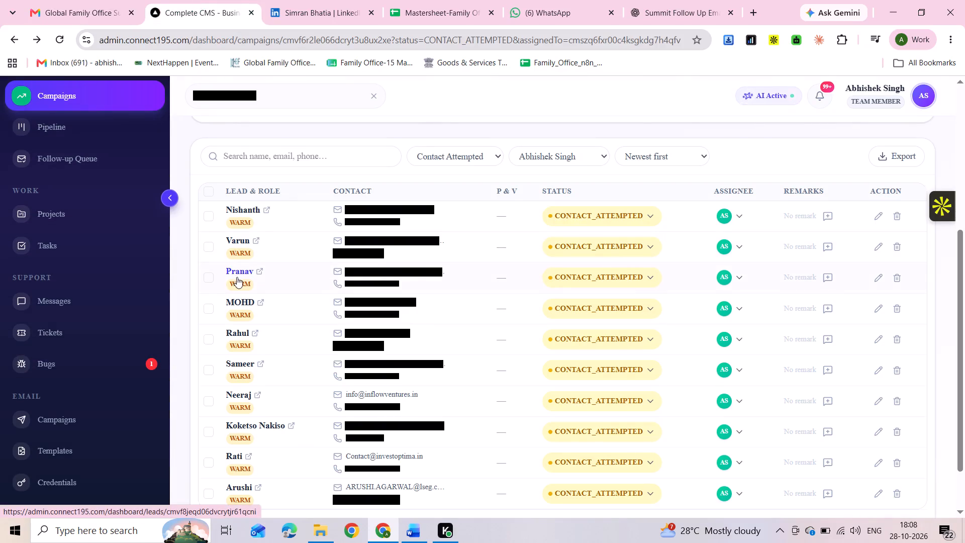
pyautogui.scroll(-11, 295, 299)
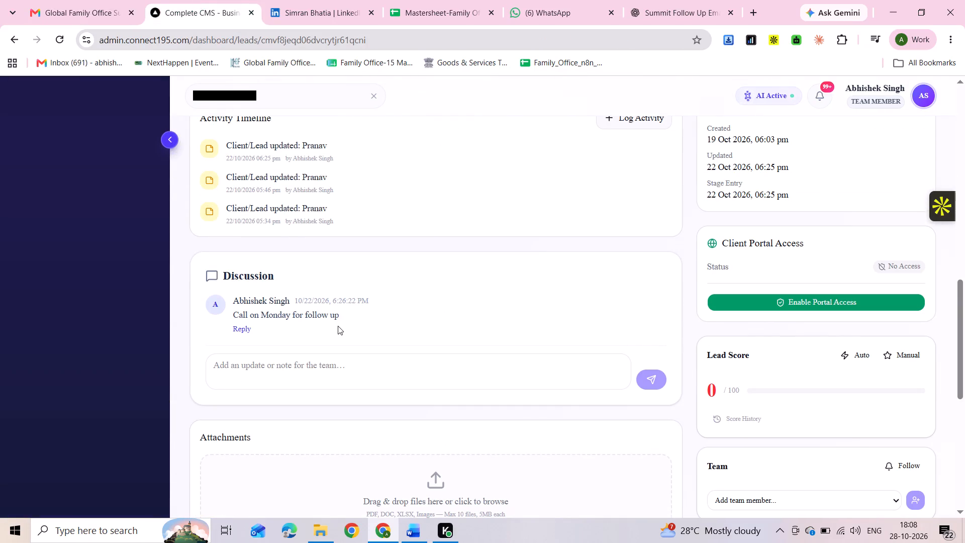
# Review the lead details, activity timeline and discussion notes on Pranav's lead.
pyautogui.scroll(16, 338, 326)
pyautogui.scroll(-5, 339, 327)
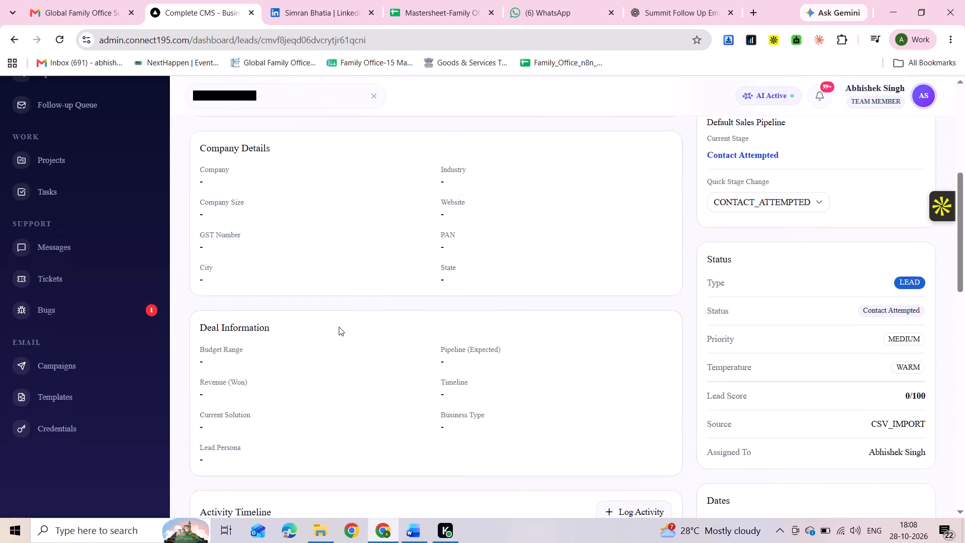
pyautogui.scroll(-6, 339, 327)
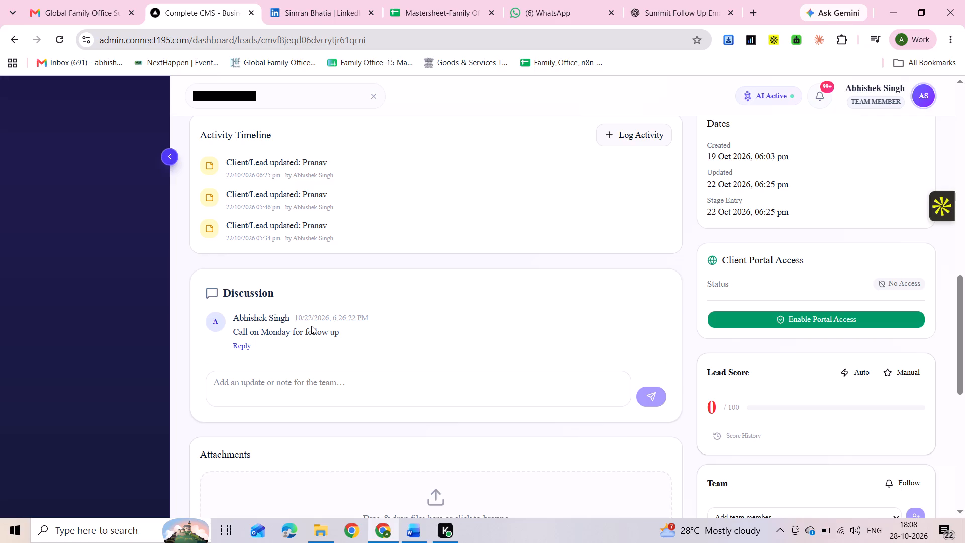
pyautogui.scroll(2, 316, 344)
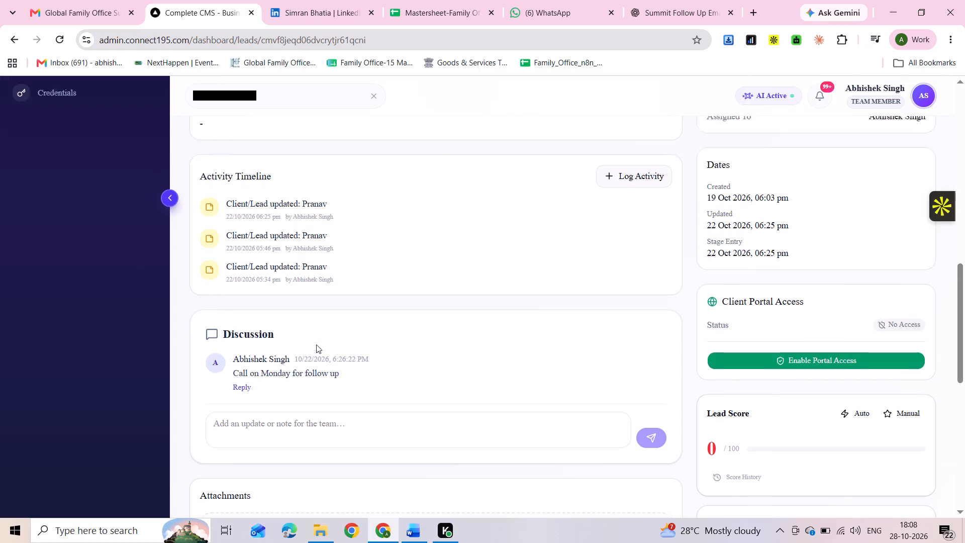
pyautogui.scroll(10, 316, 344)
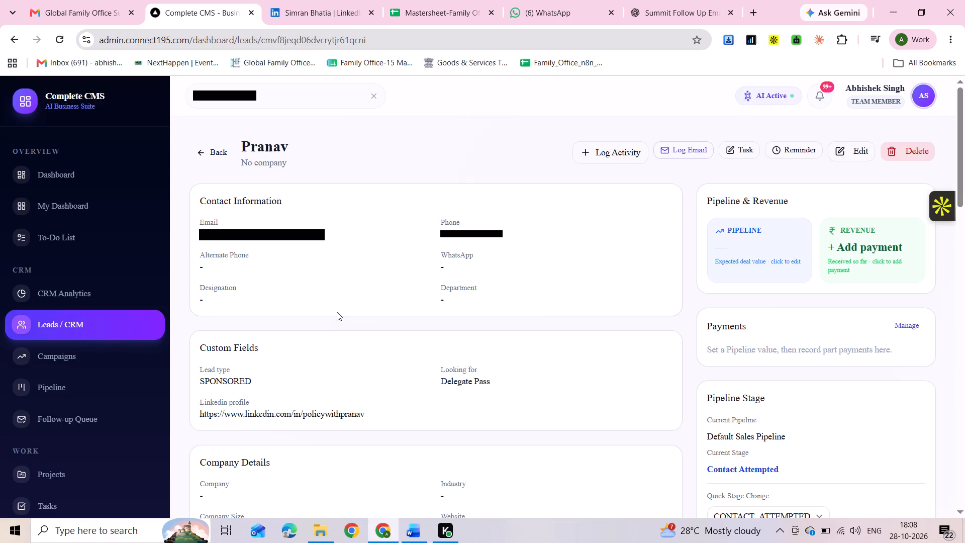
pyautogui.moveTo(341, 232); pyautogui.dragTo(172, 235)
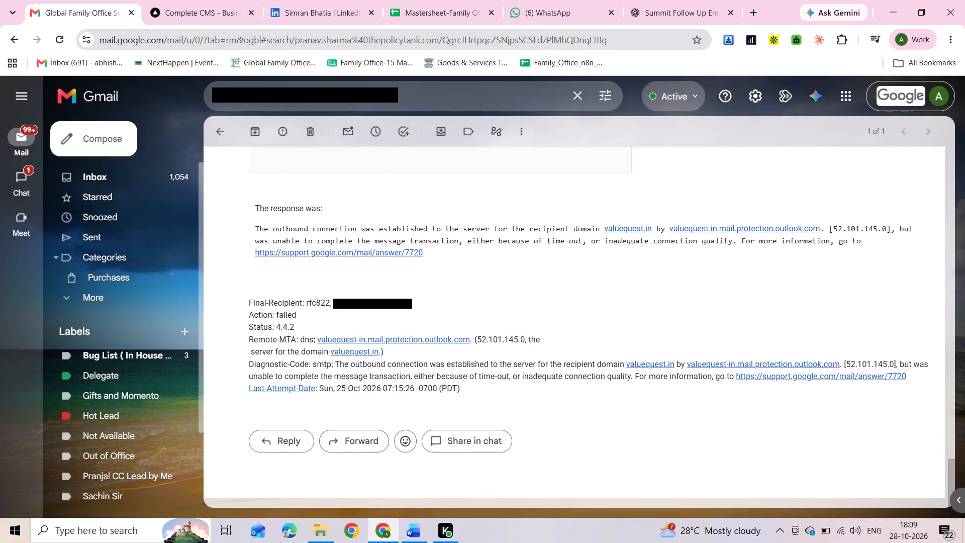
pyautogui.scroll(5, 451, 358)
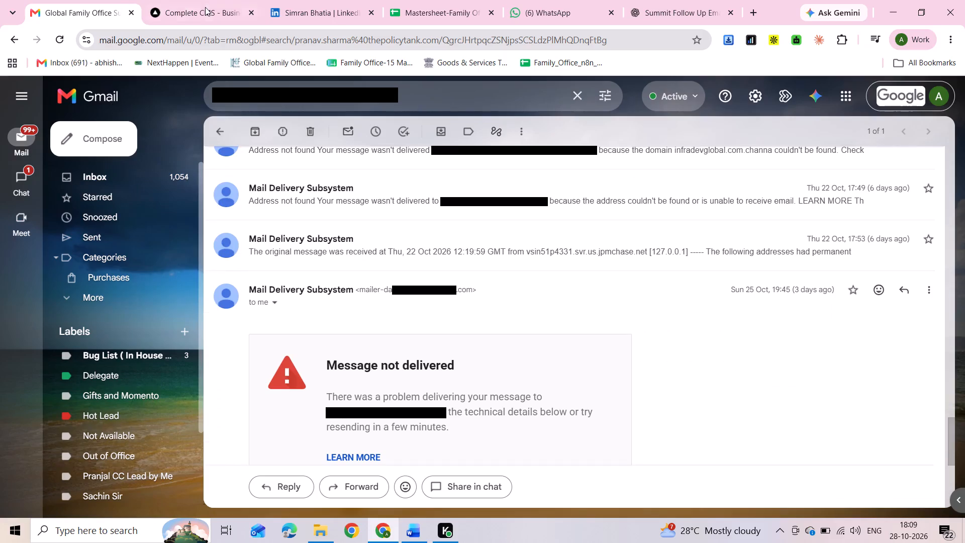
# Return to Pranav's lead in the CMS and recheck its contact details, status, activity timeline and discussion.
pyautogui.click(207, 7)
pyautogui.click(337, 303)
pyautogui.scroll(-5, 348, 312)
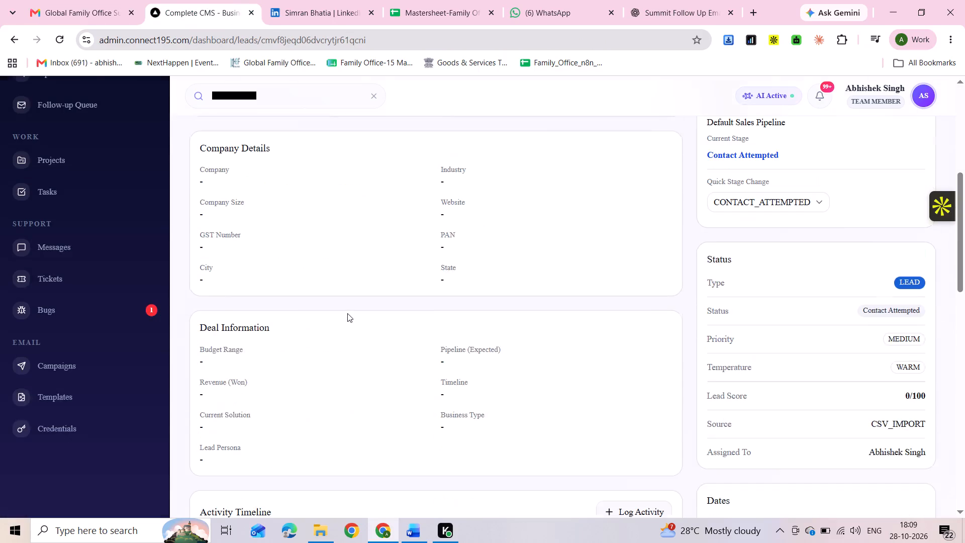
pyautogui.scroll(-5, 352, 342)
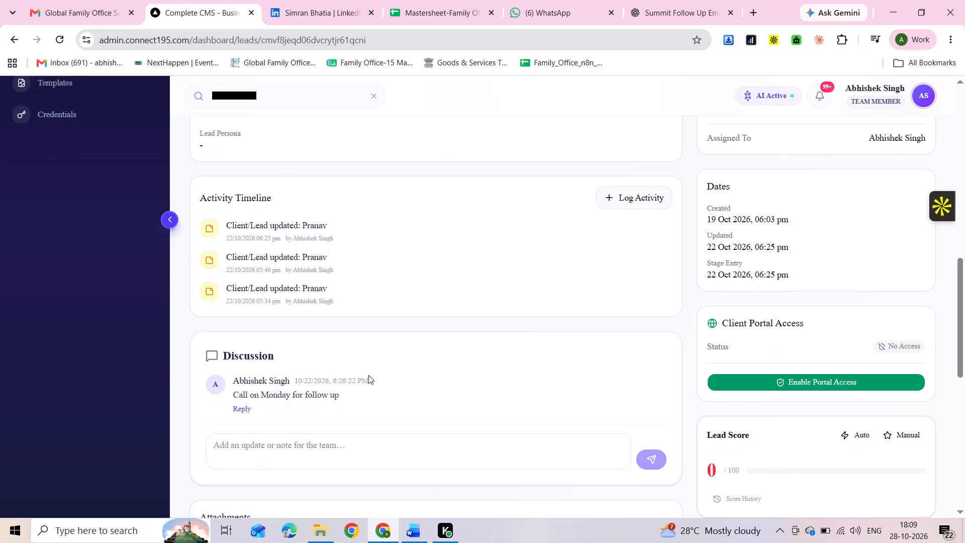
pyautogui.scroll(10, 368, 378)
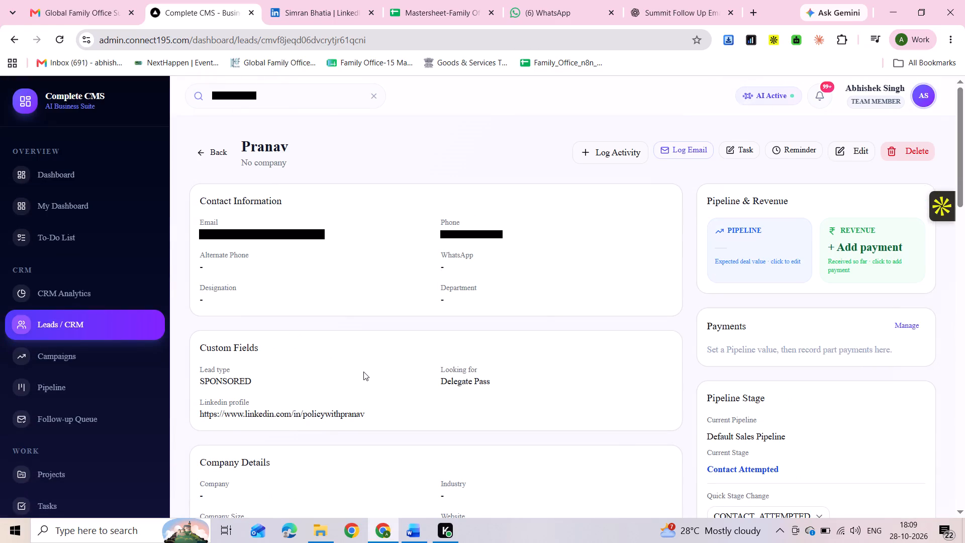
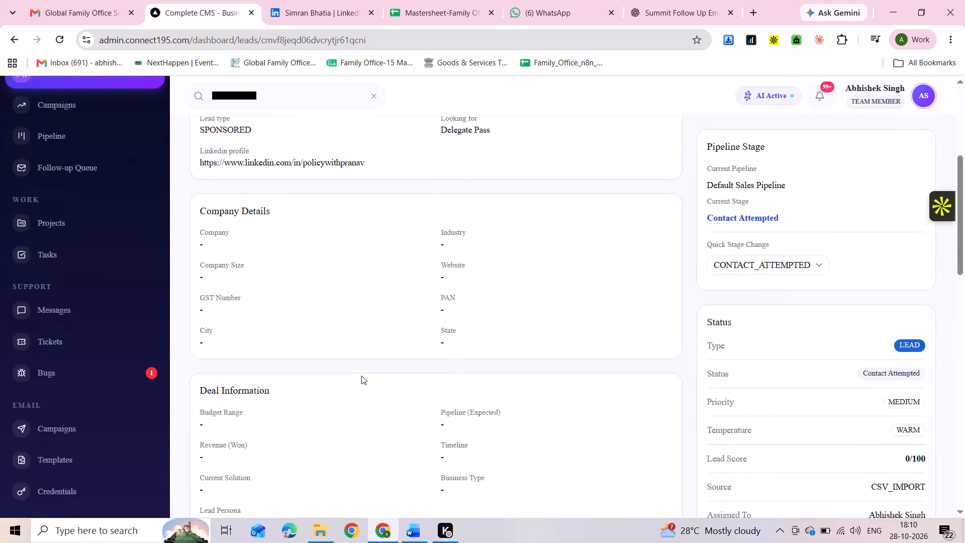
pyautogui.scroll(-7, 363, 382)
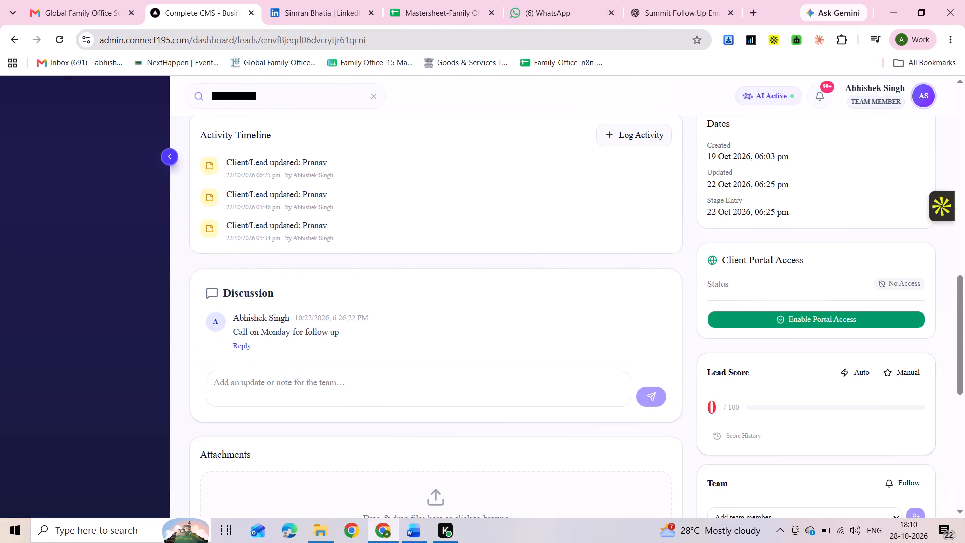
pyautogui.scroll(-2, 370, 401)
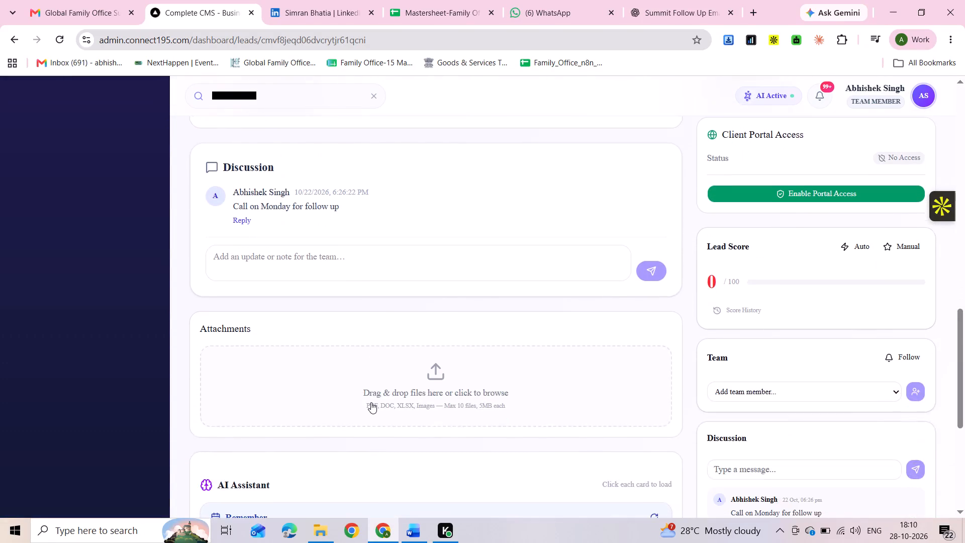
pyautogui.scroll(-7, 371, 402)
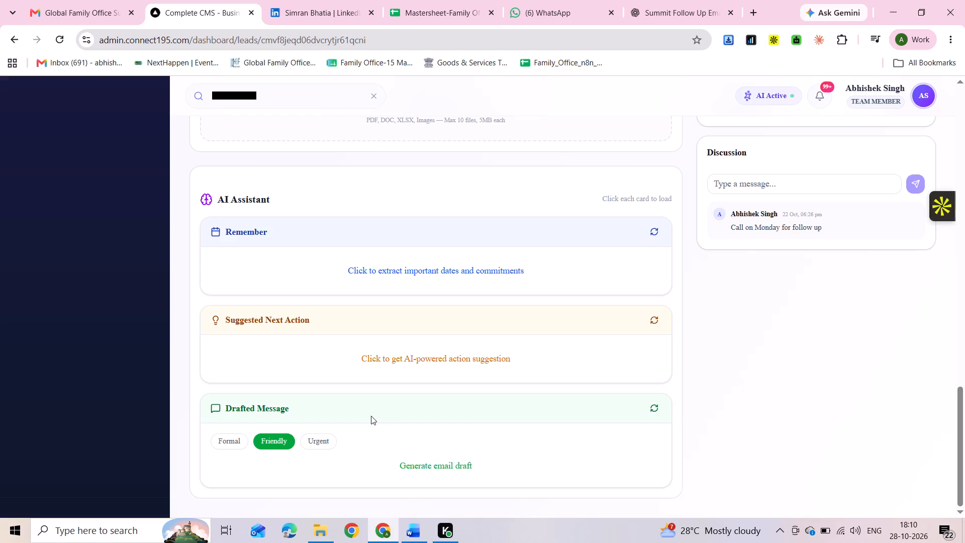
pyautogui.scroll(9, 371, 416)
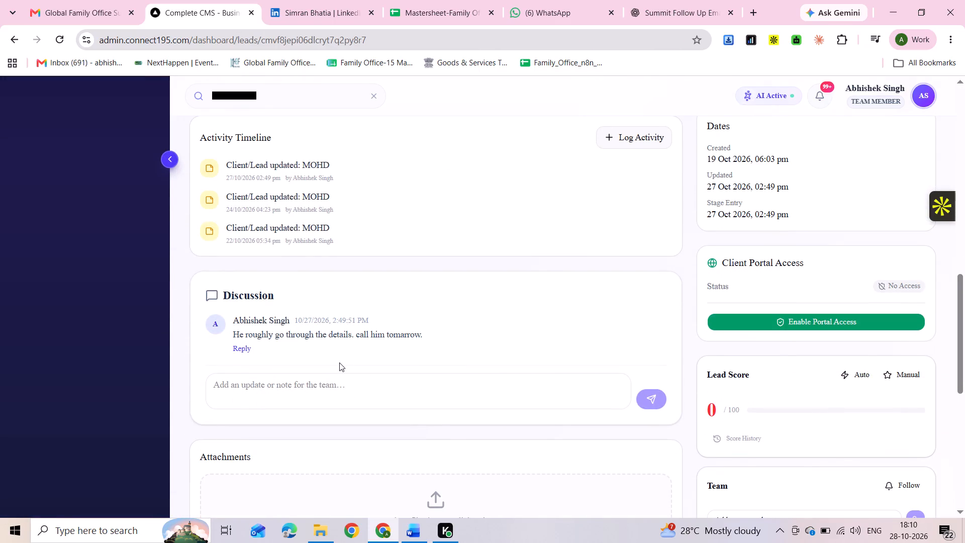
pyautogui.scroll(1, 340, 361)
pyautogui.scroll(-1, 340, 361)
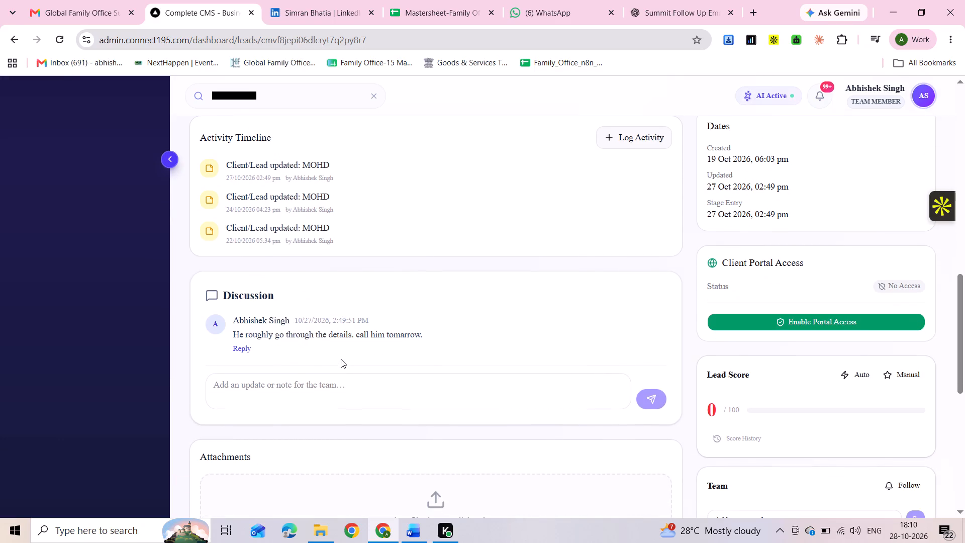
pyautogui.scroll(4, 341, 359)
pyautogui.scroll(-3, 341, 359)
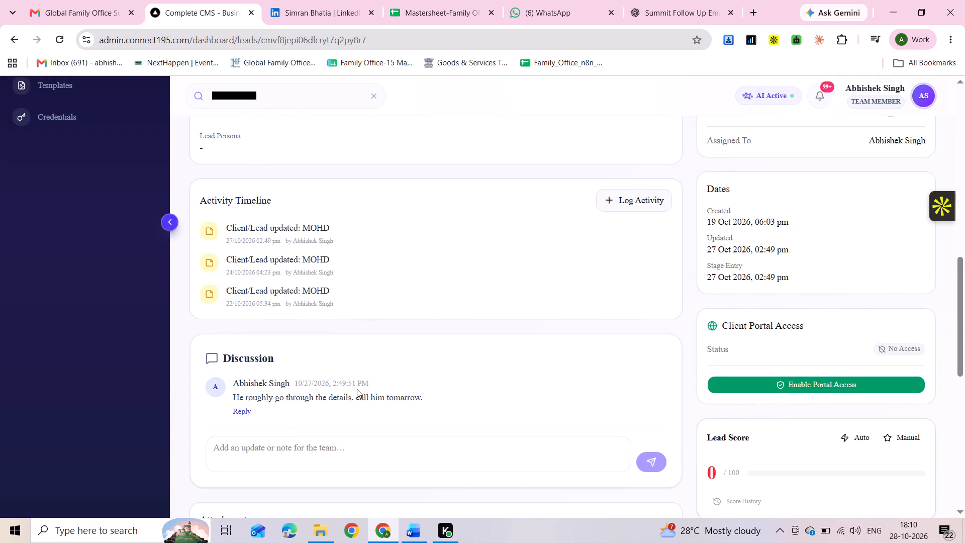
pyautogui.scroll(-1, 357, 389)
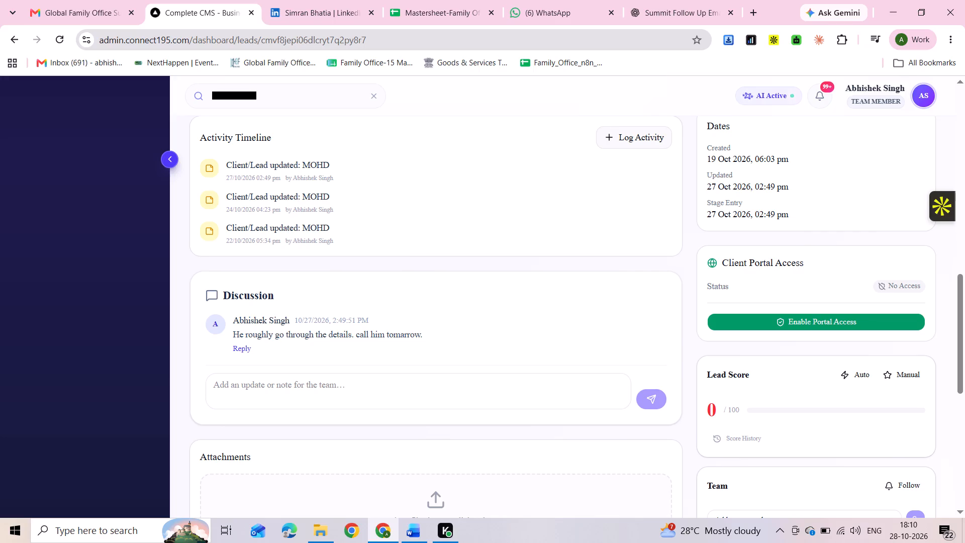
pyautogui.scroll(11, 357, 389)
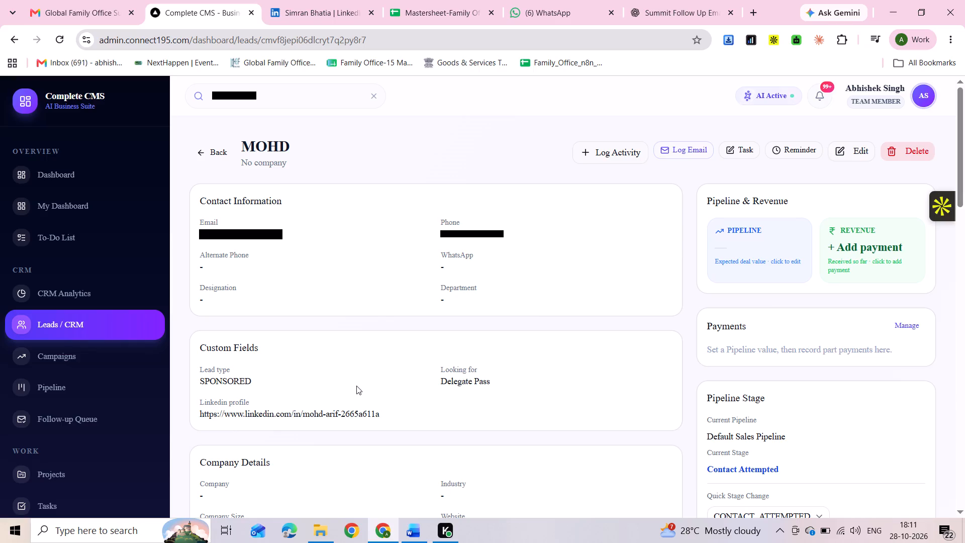
# Recheck MOHD's lead from contact information and custom fields through pipeline stage, deal information and discussion.
pyautogui.scroll(-7, 391, 340)
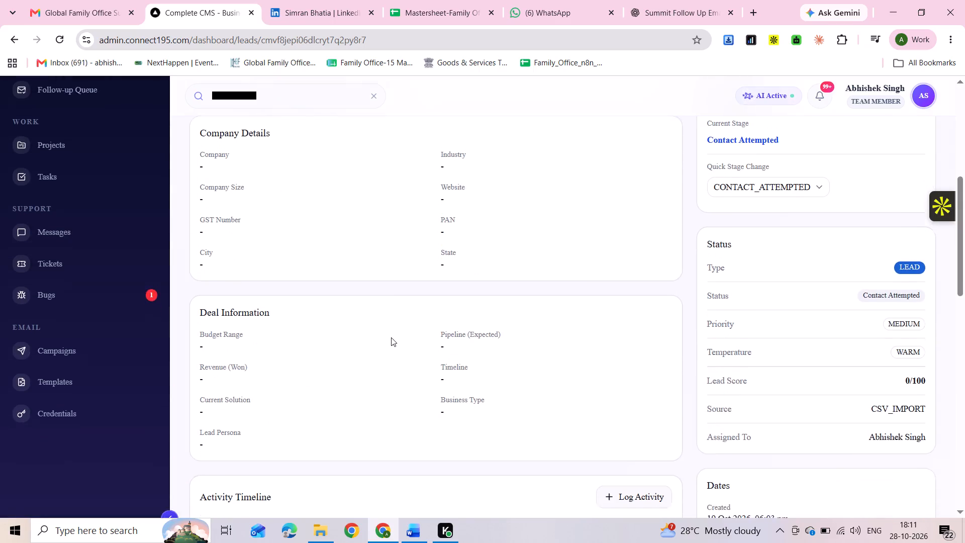
pyautogui.scroll(-5, 391, 337)
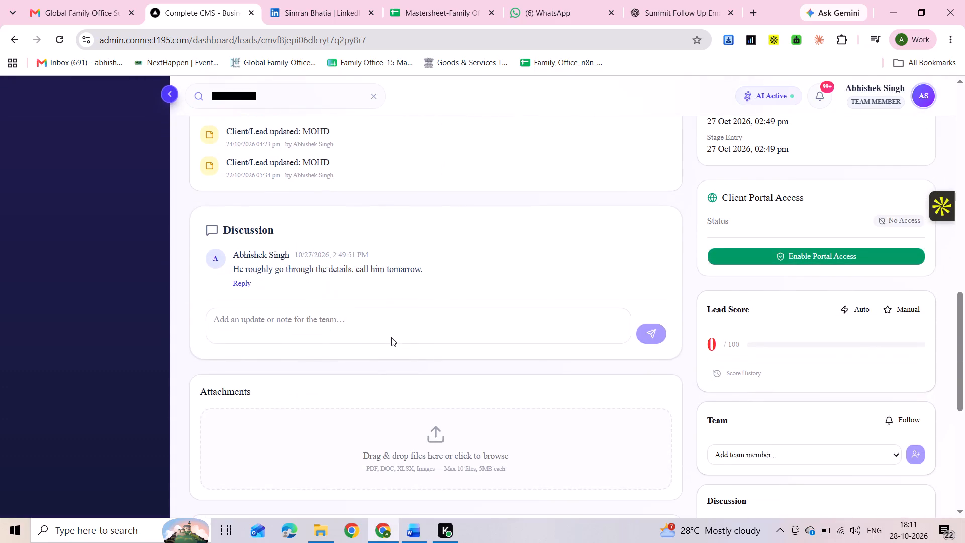
pyautogui.scroll(-4, 391, 337)
pyautogui.scroll(2, 391, 337)
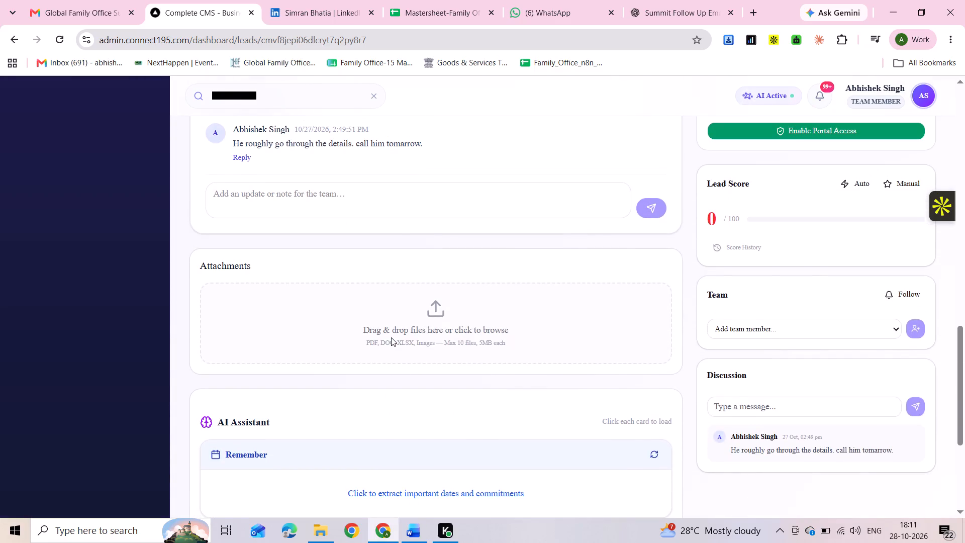
pyautogui.scroll(2, 392, 331)
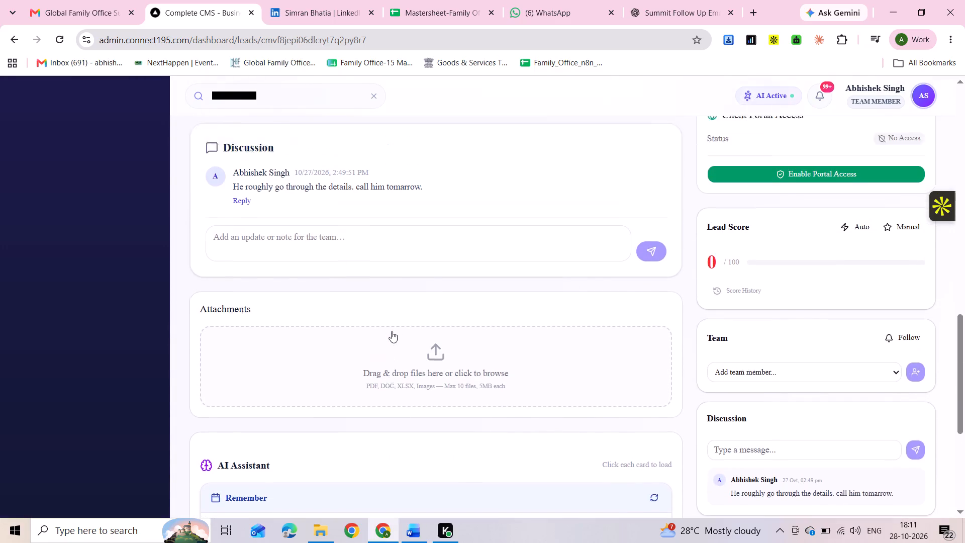
pyautogui.scroll(7, 392, 331)
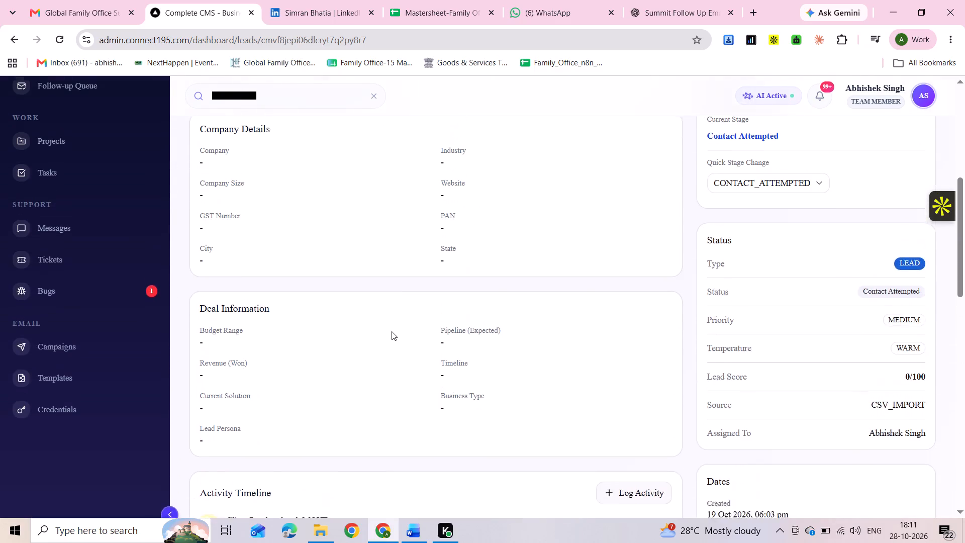
pyautogui.scroll(3, 392, 331)
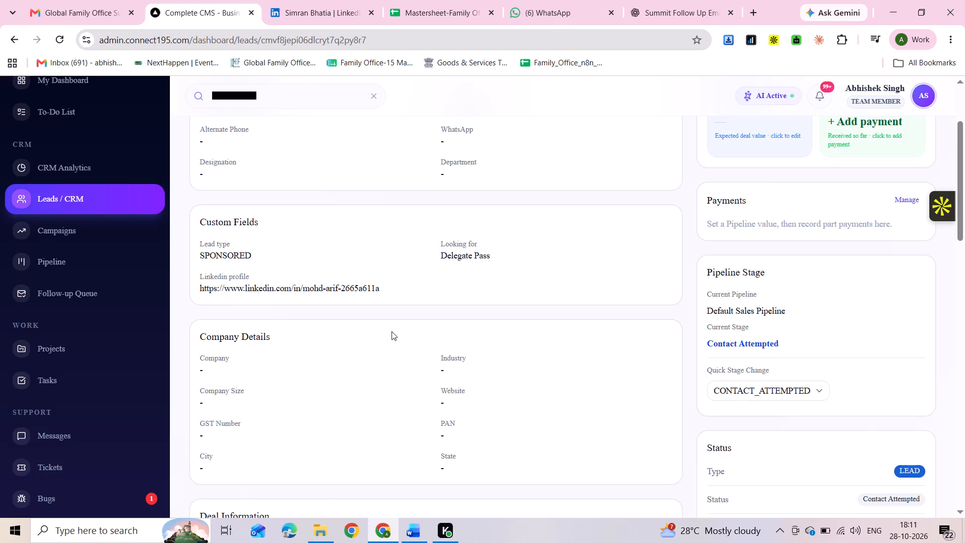
pyautogui.scroll(3, 392, 331)
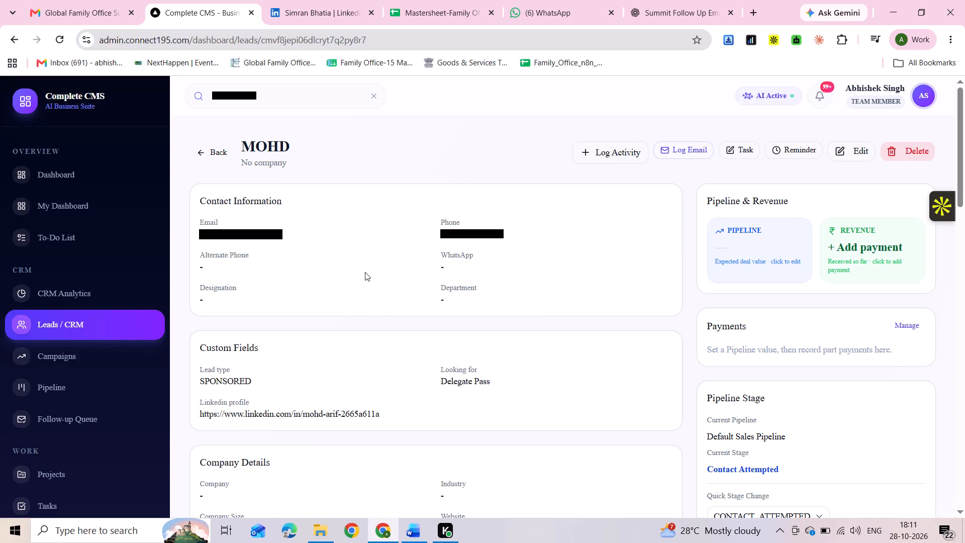
pyautogui.scroll(-2, 365, 272)
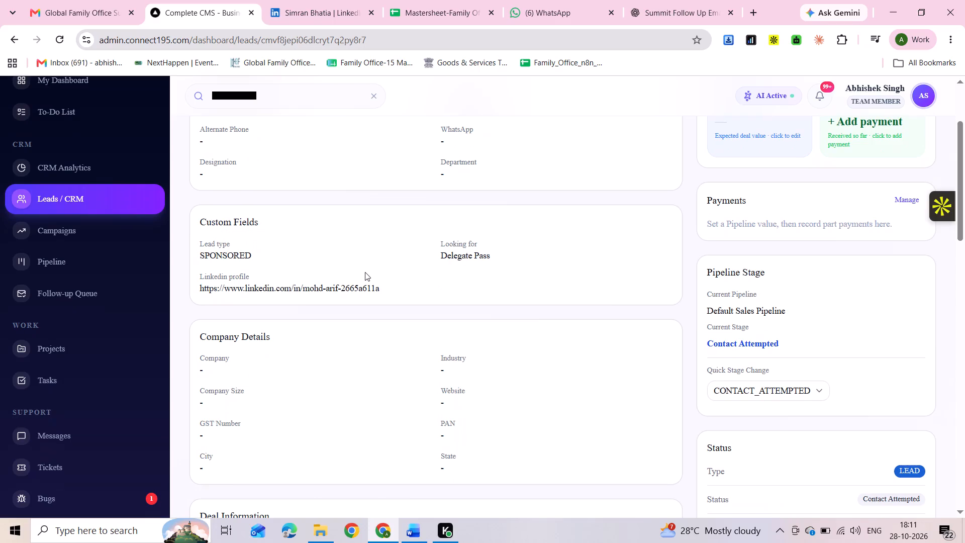
pyautogui.scroll(1, 365, 272)
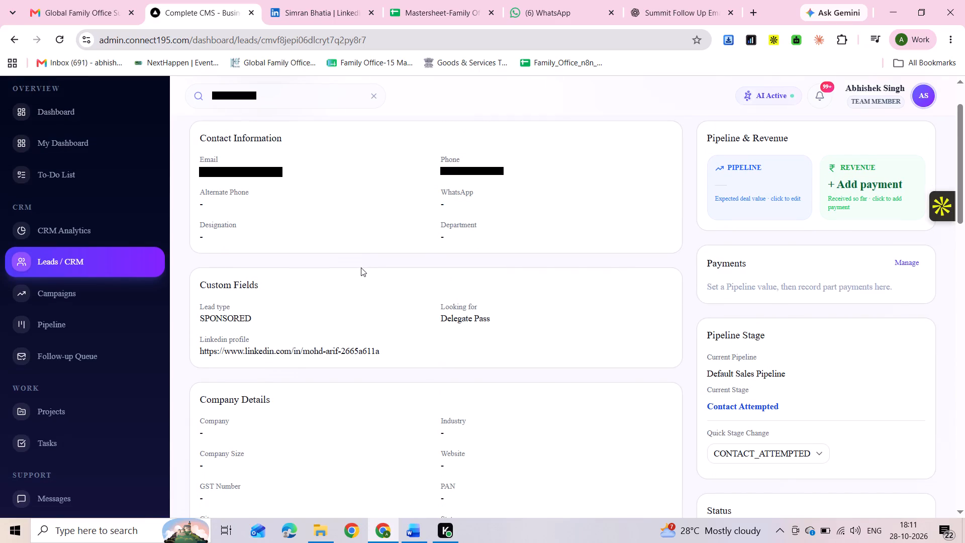
pyautogui.scroll(3, 361, 231)
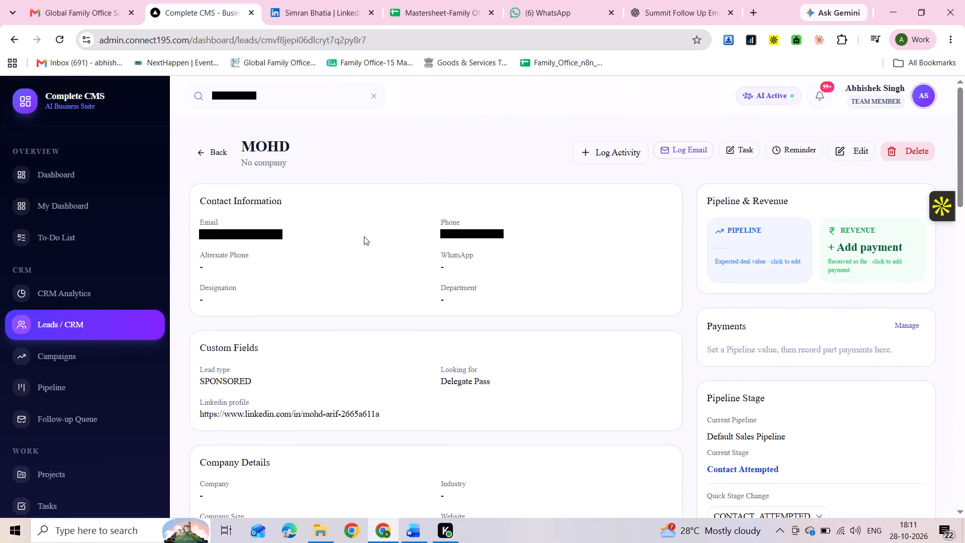
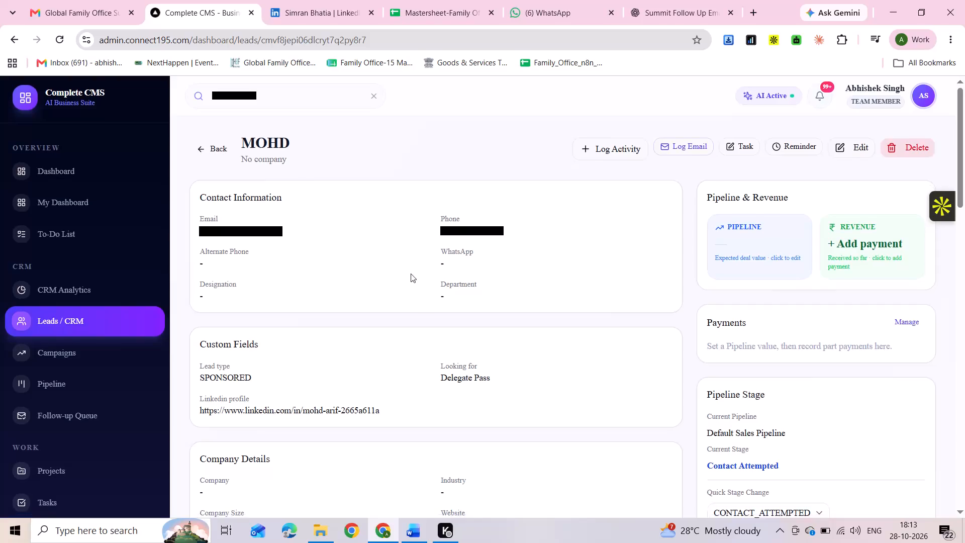
# Change the pipeline stage of MOHD's lead to Meeting Scheduled.
pyautogui.scroll(-1, 404, 274)
pyautogui.scroll(1, 399, 266)
pyautogui.scroll(-2, 399, 266)
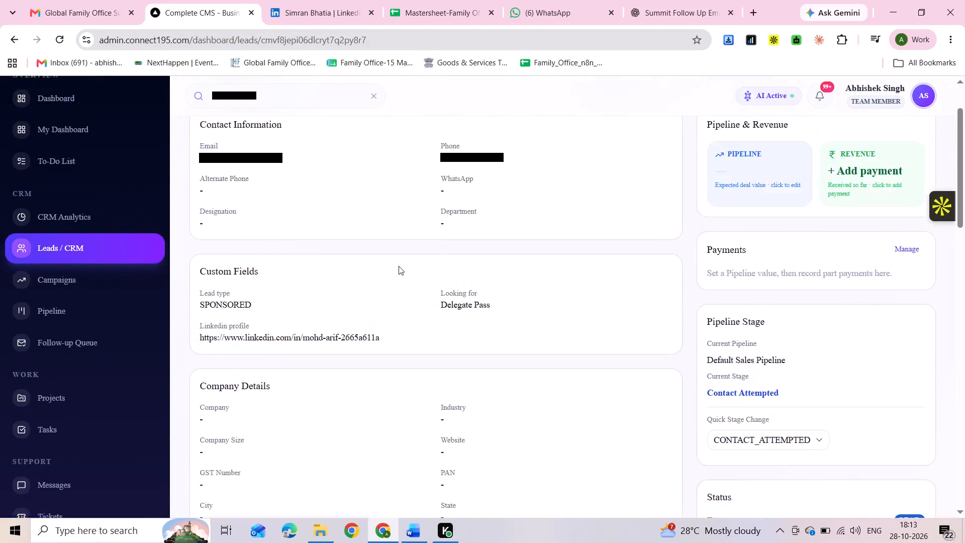
pyautogui.scroll(-3, 399, 266)
pyautogui.scroll(1, 655, 234)
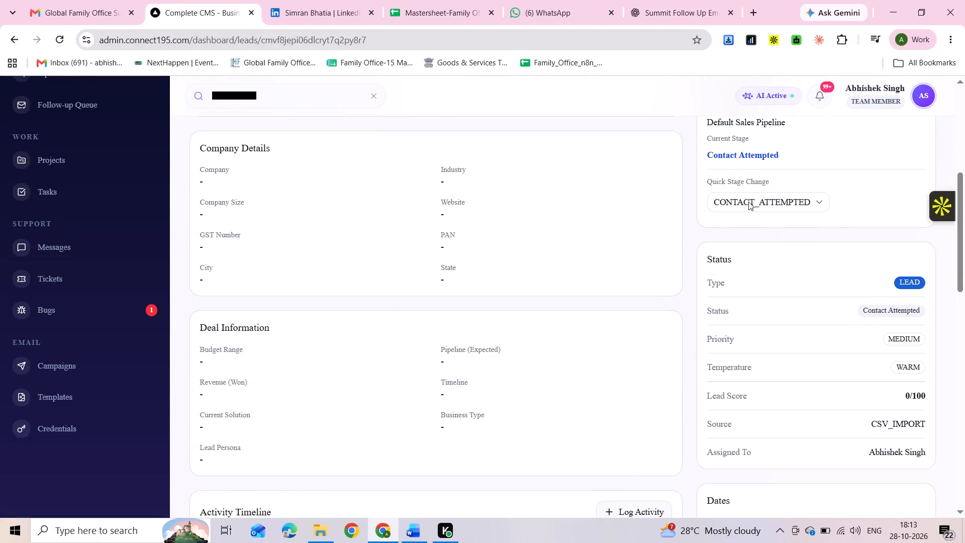
pyautogui.click(748, 202)
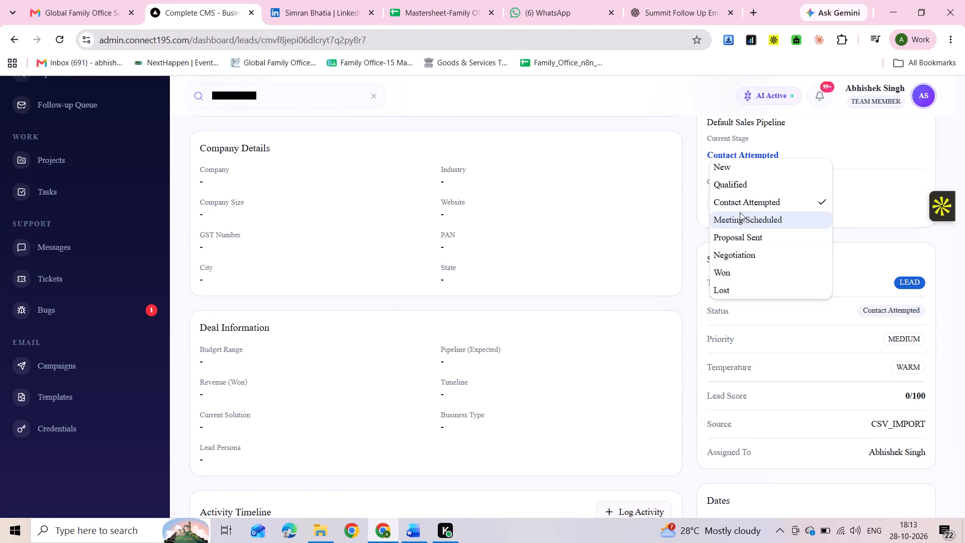
pyautogui.click(739, 221)
# Return to the campaign's contact-attempted leads, open Nishanth's lead and review its details, activity timeline and discussion note.
pyautogui.scroll(6, 521, 159)
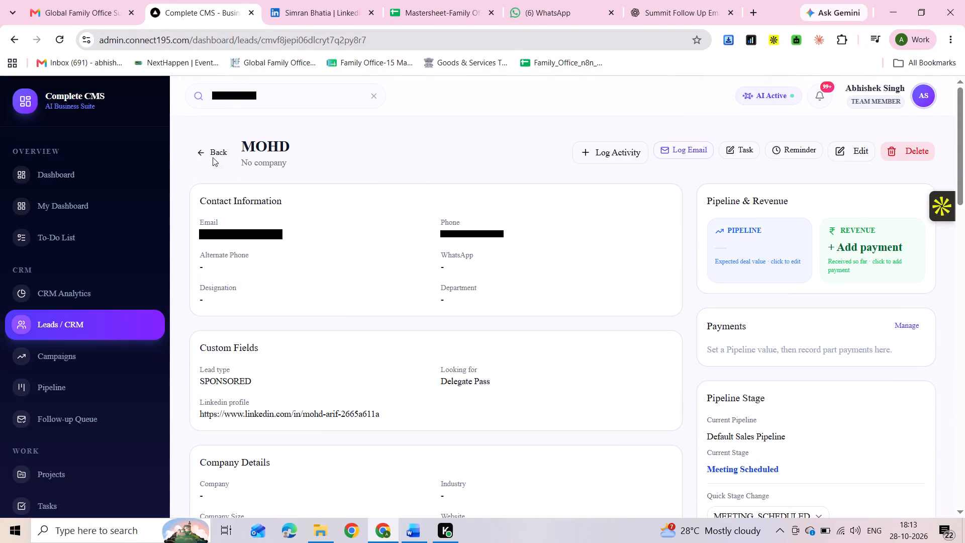
pyautogui.click(209, 144)
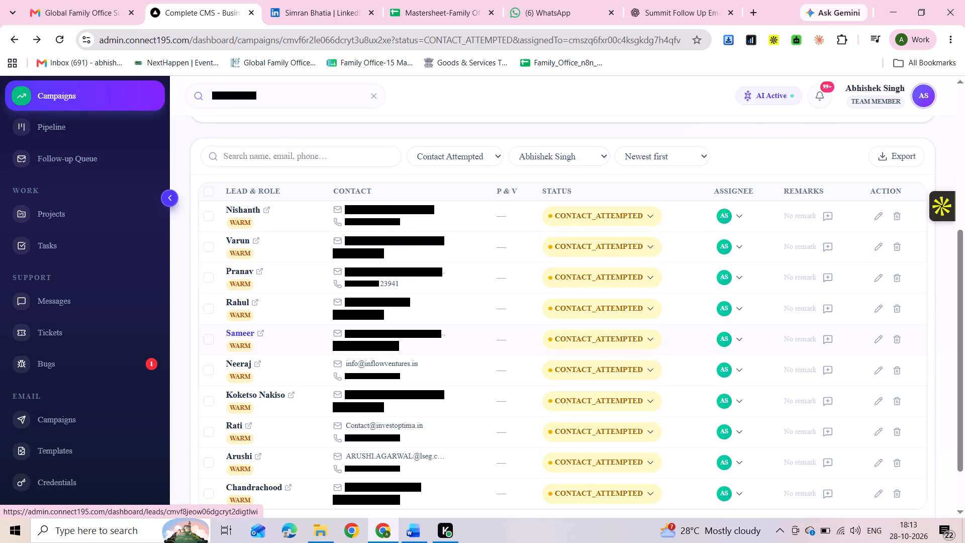
pyautogui.click(241, 212)
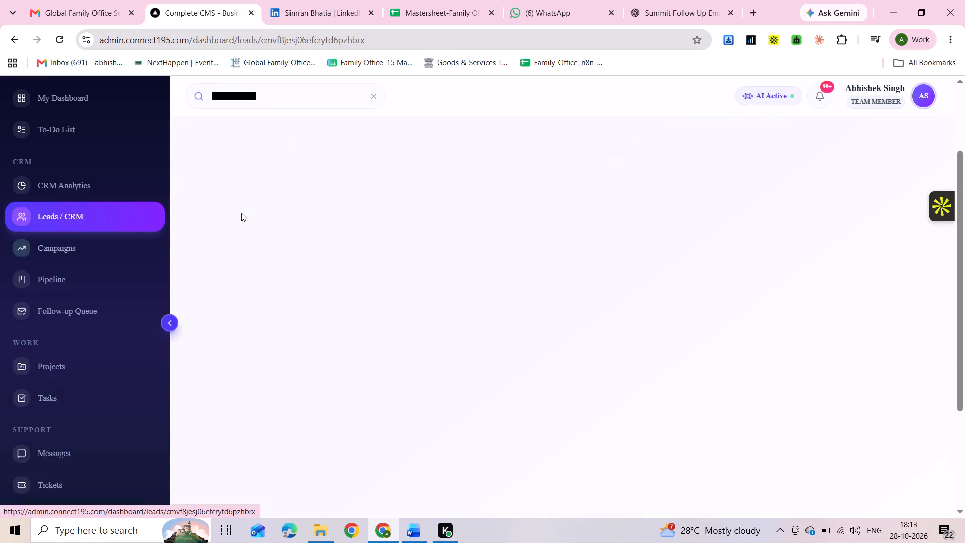
pyautogui.scroll(-9, 295, 281)
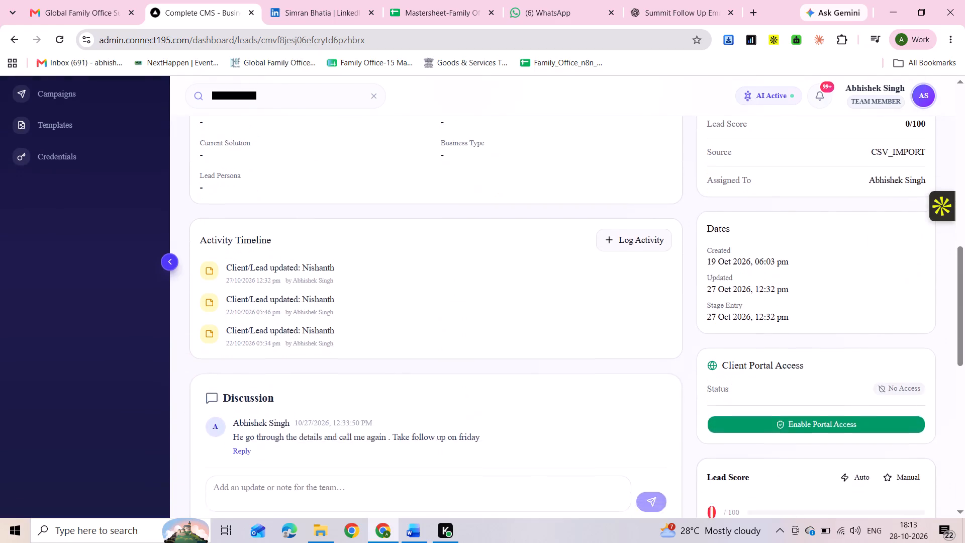
pyautogui.scroll(11, 370, 322)
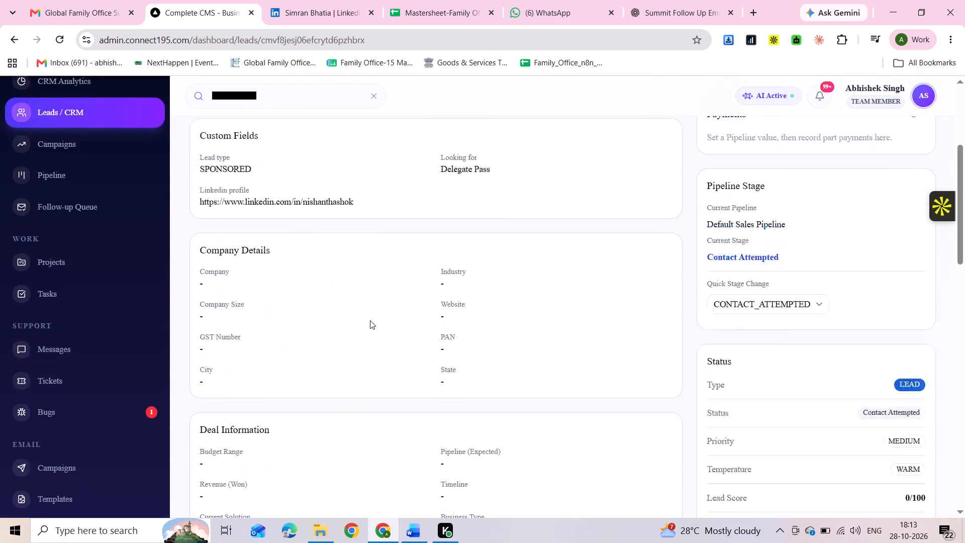
pyautogui.scroll(2, 370, 320)
pyautogui.scroll(-11, 349, 300)
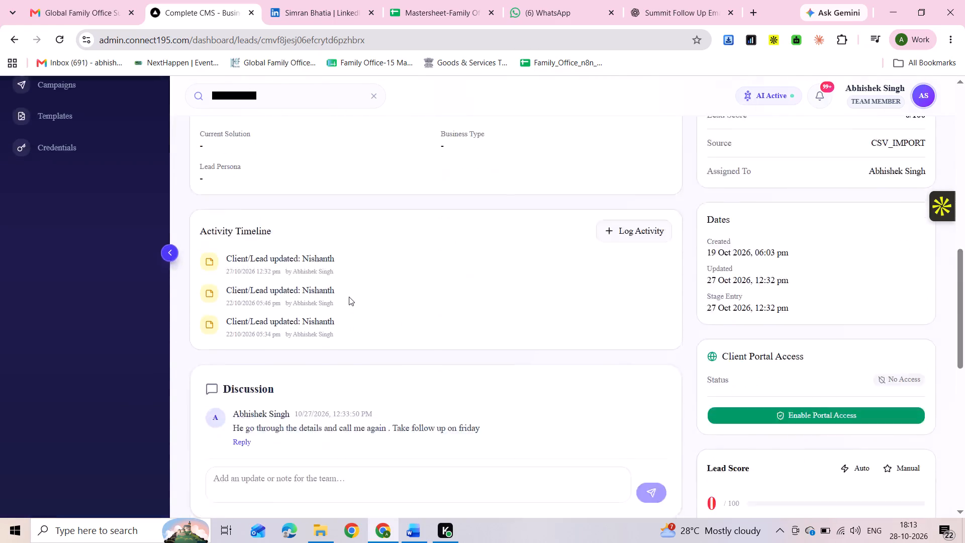
# Go back to the contact-attempted leads, open Varun's lead and check its deal information, activity timeline and discussion.
pyautogui.scroll(12, 349, 297)
pyautogui.click(217, 153)
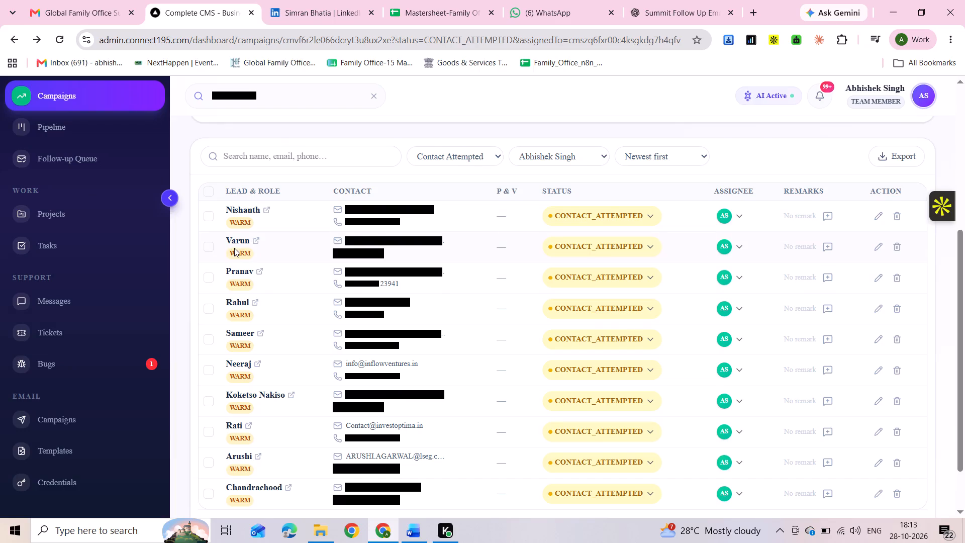
pyautogui.click(238, 242)
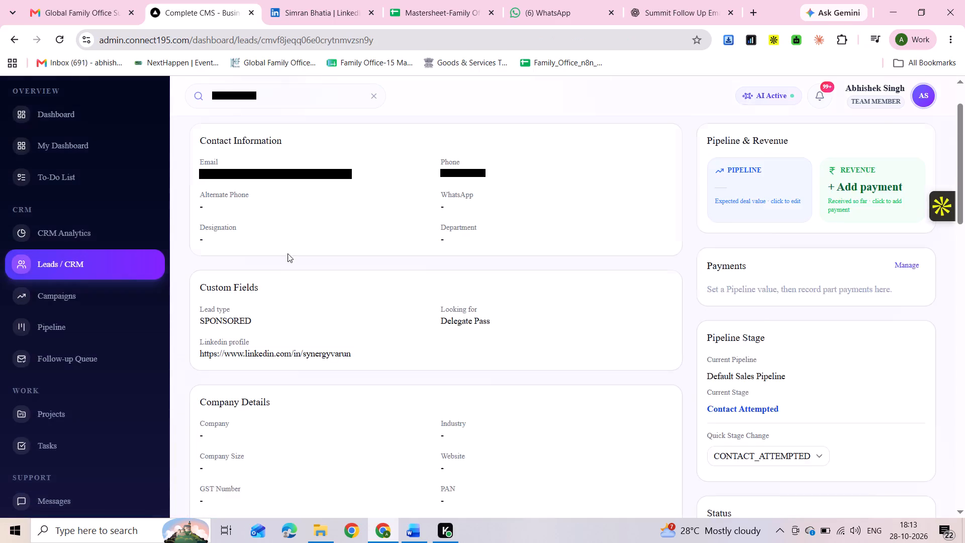
pyautogui.scroll(-9, 287, 254)
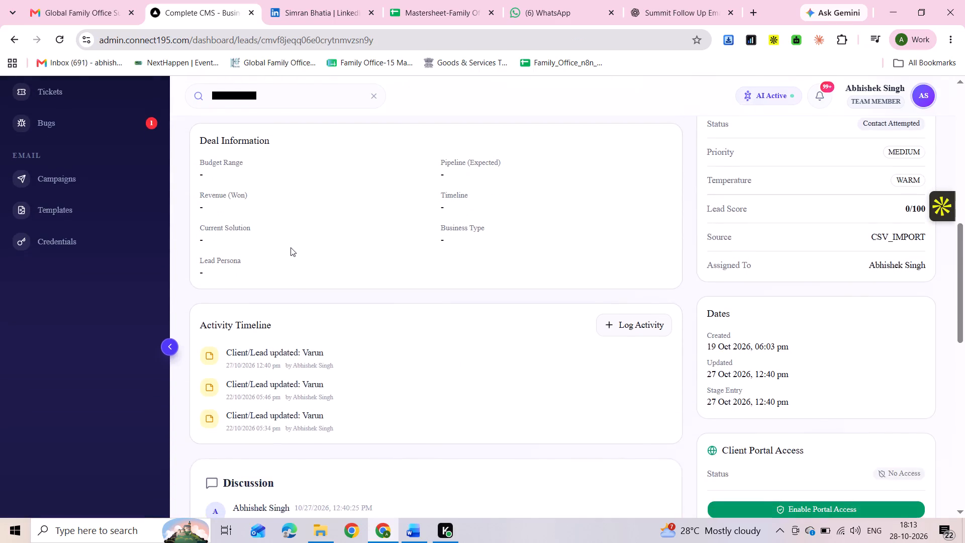
# Return to the contact-attempted leads, open Sameer's lead and read its activity timeline, discussion note and contact information.
pyautogui.scroll(12, 291, 247)
pyautogui.scroll(3, 247, 163)
pyautogui.click(213, 158)
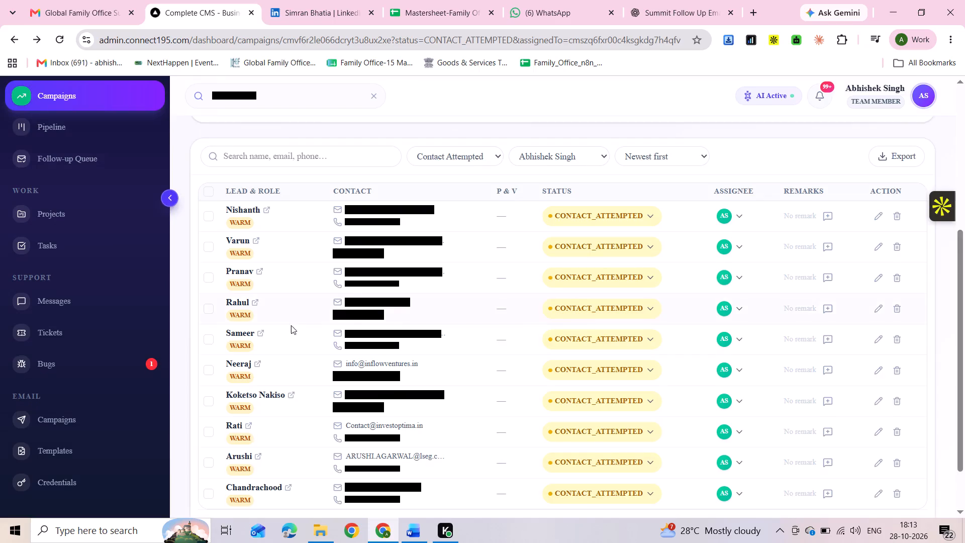
pyautogui.scroll(-2, 259, 330)
pyautogui.doubleClick(240, 274)
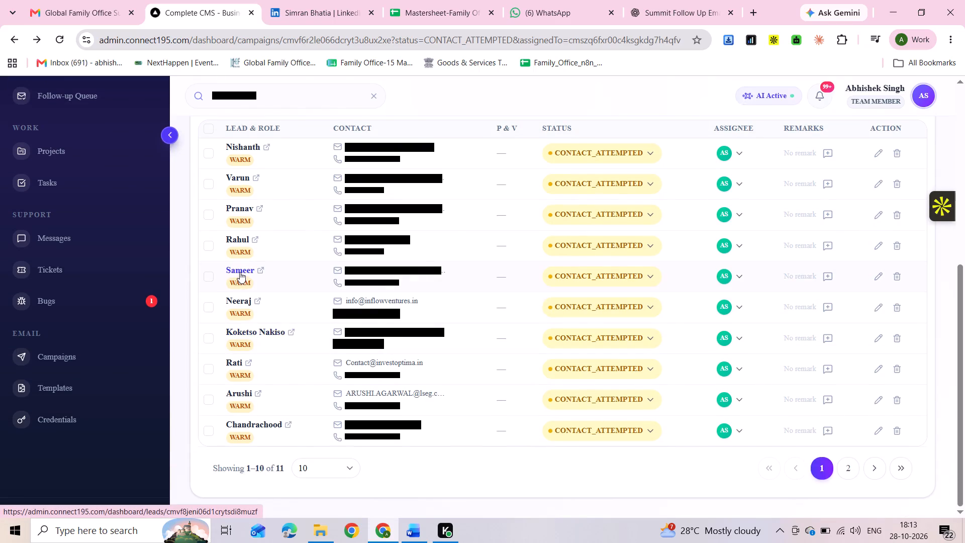
pyautogui.scroll(-6, 292, 287)
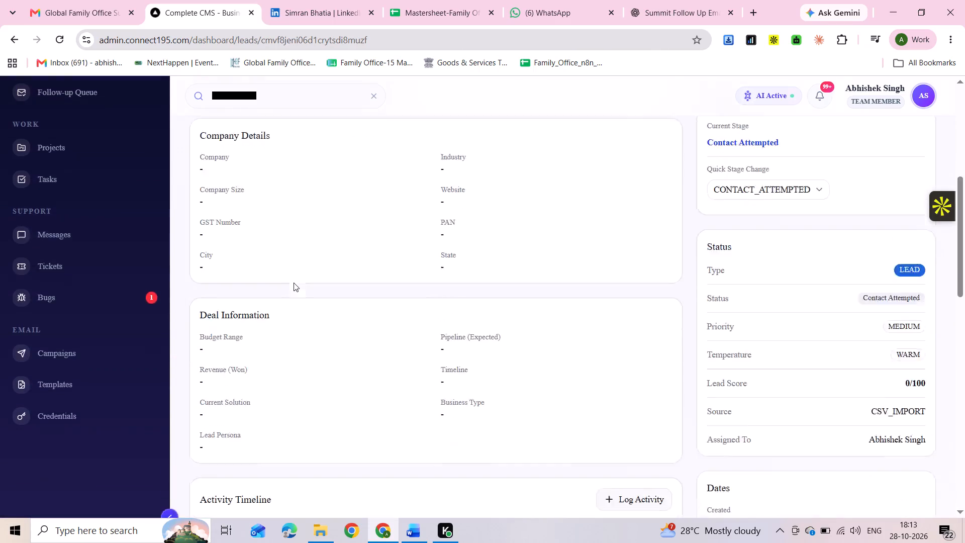
pyautogui.scroll(-5, 294, 283)
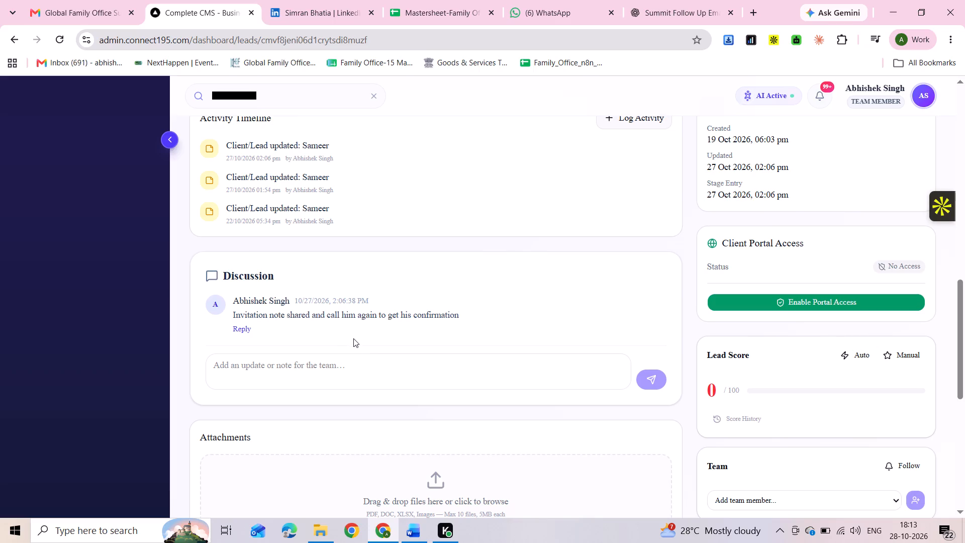
pyautogui.scroll(15, 353, 339)
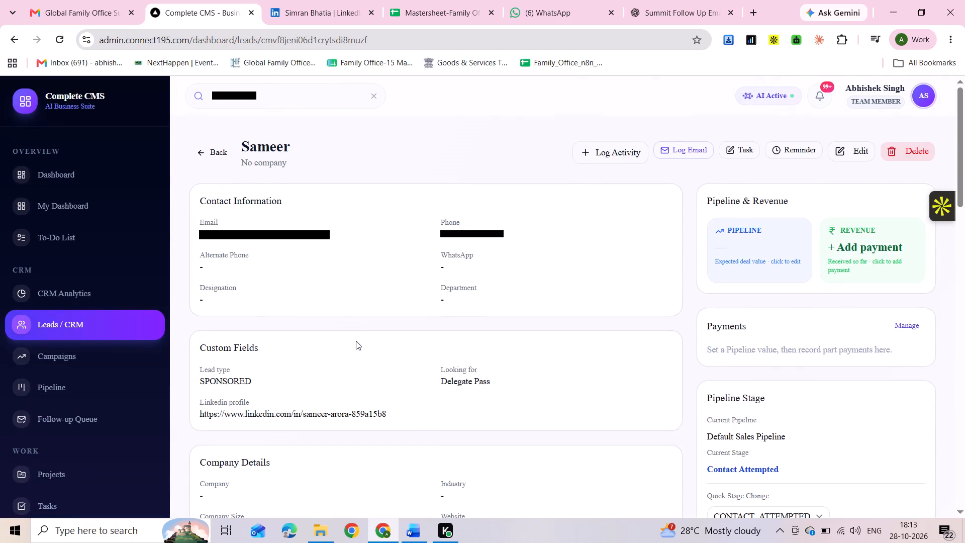
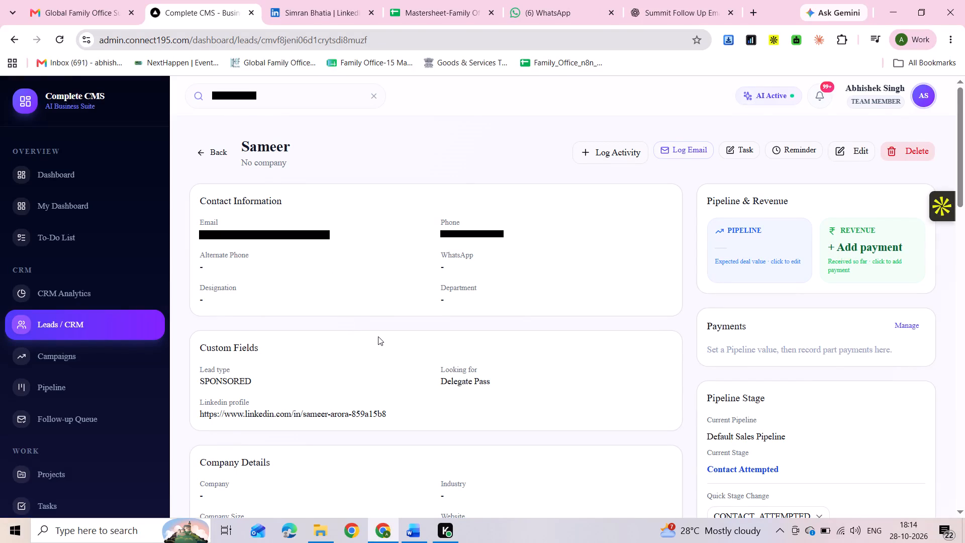
# Review the company details, deal information, activity timeline and discussion note on Sameer's lead.
pyautogui.scroll(-4, 378, 336)
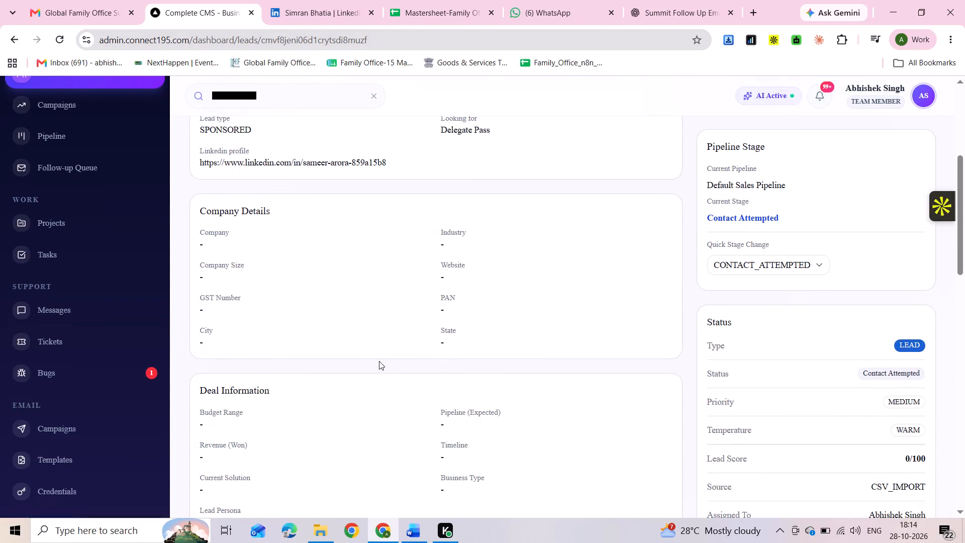
pyautogui.scroll(-4, 379, 364)
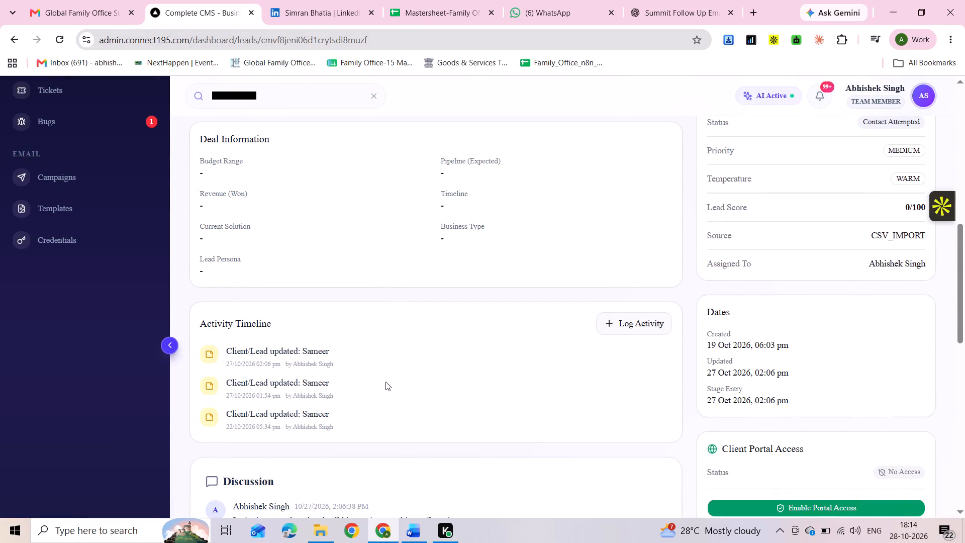
pyautogui.scroll(-2, 398, 392)
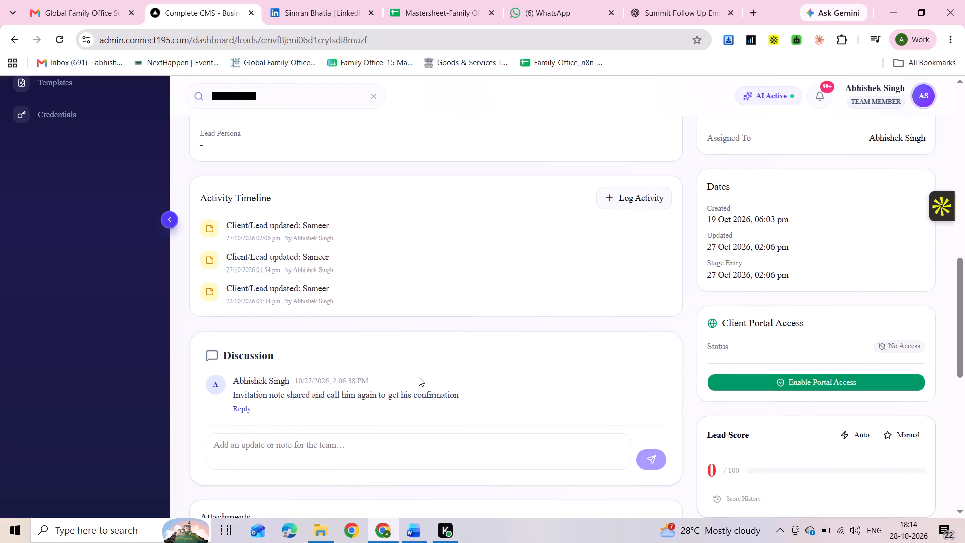
# Copy the email address from the contact information of Sameer's lead.
pyautogui.scroll(9, 419, 377)
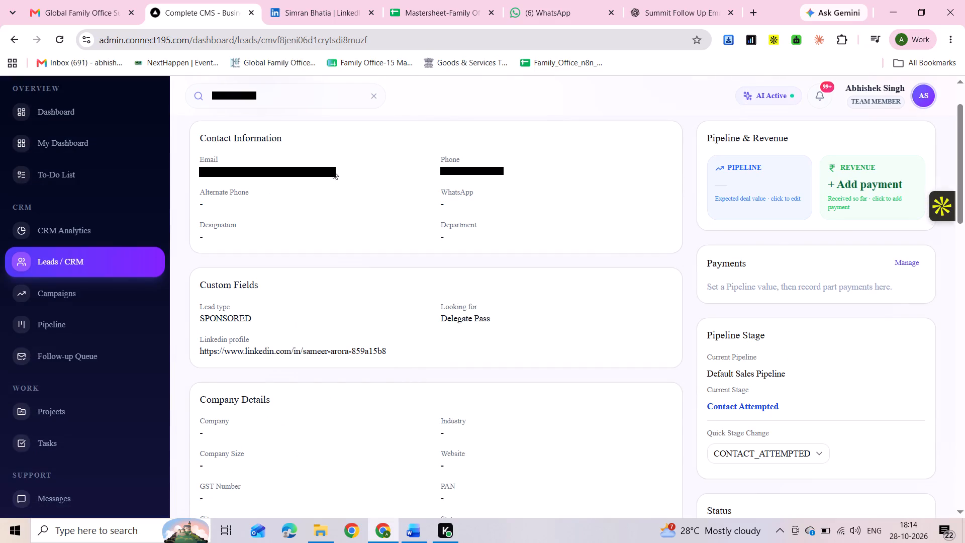
pyautogui.click(333, 170)
pyautogui.moveTo(333, 170); pyautogui.dragTo(210, 173)
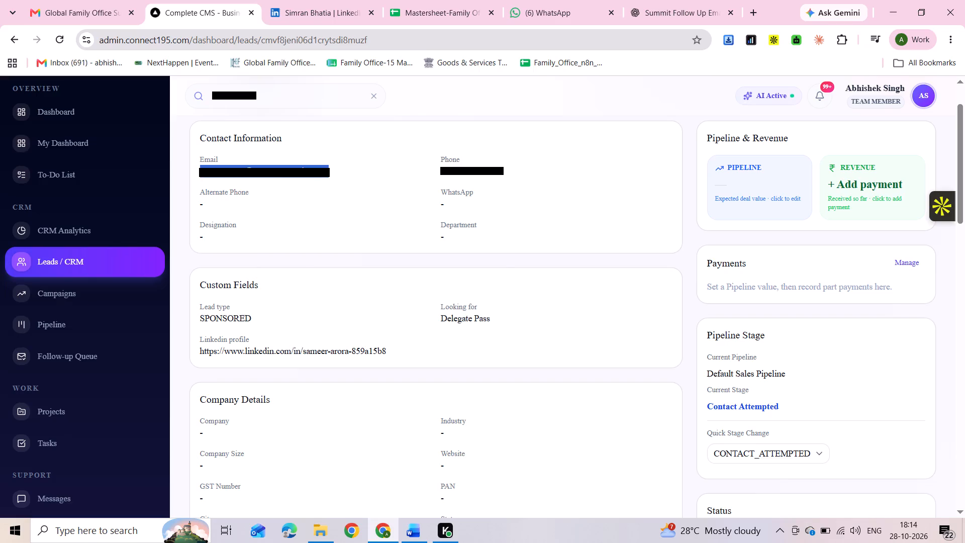
pyautogui.rightClick(221, 168)
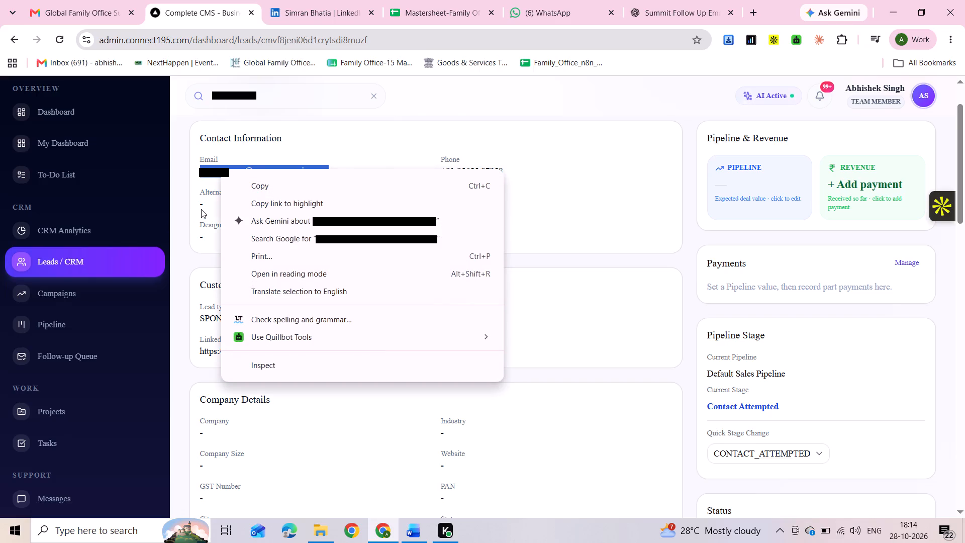
pyautogui.click(201, 209)
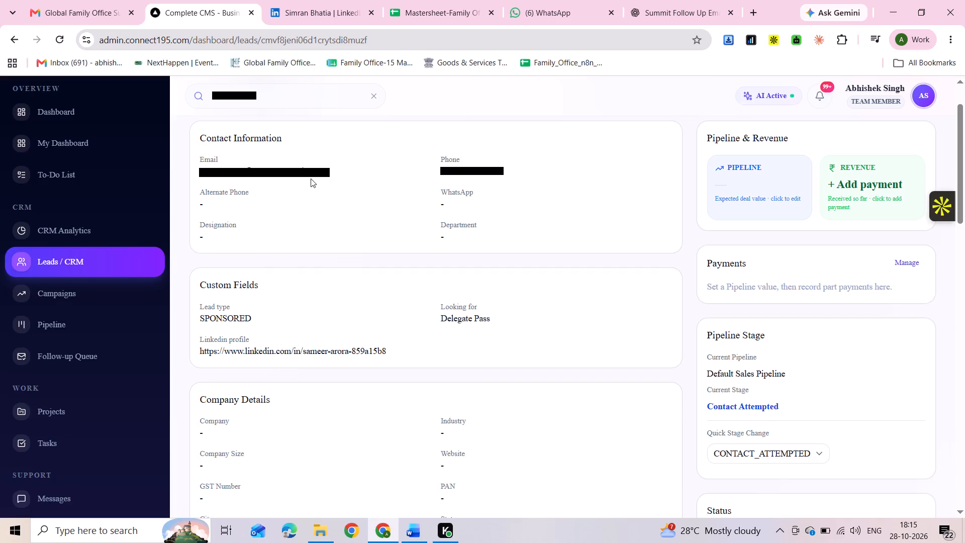
pyautogui.moveTo(336, 169); pyautogui.dragTo(204, 179)
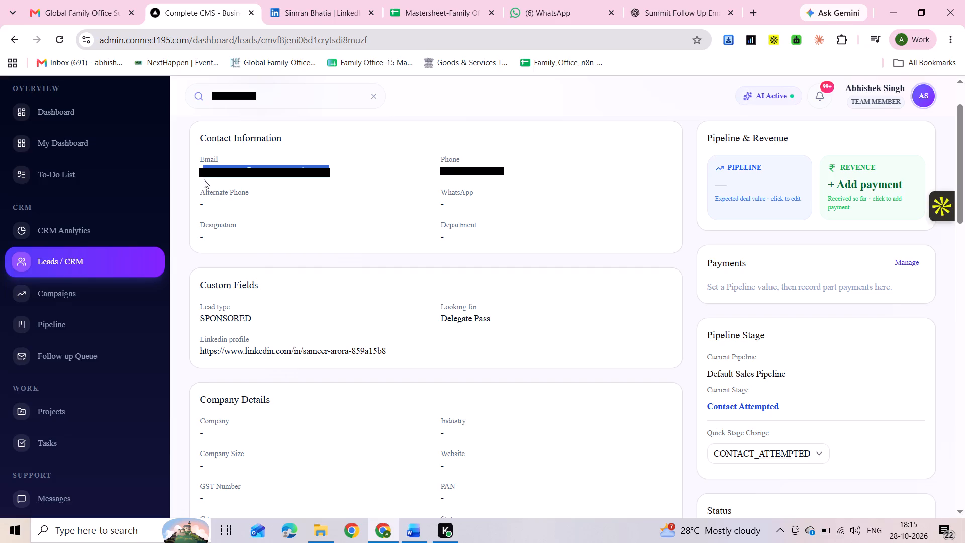
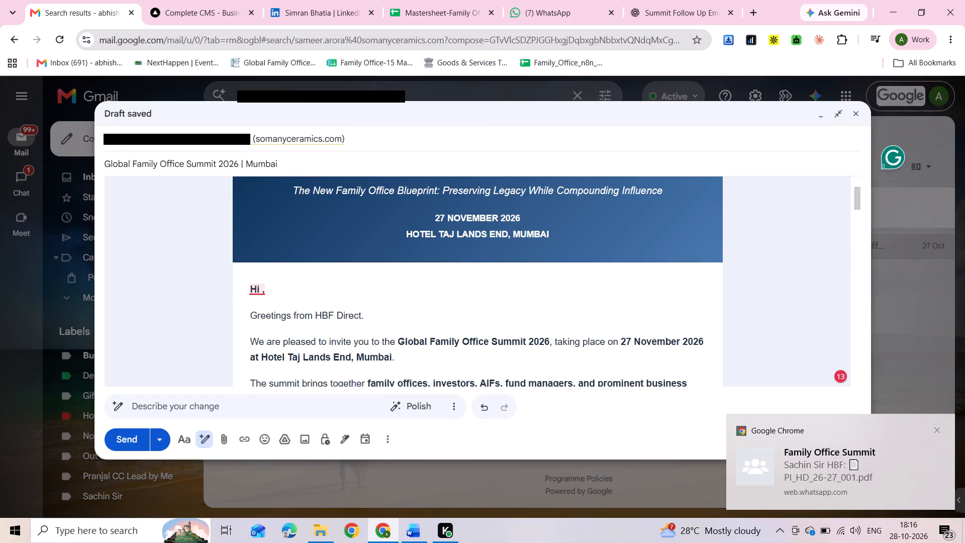
pyautogui.click(261, 290)
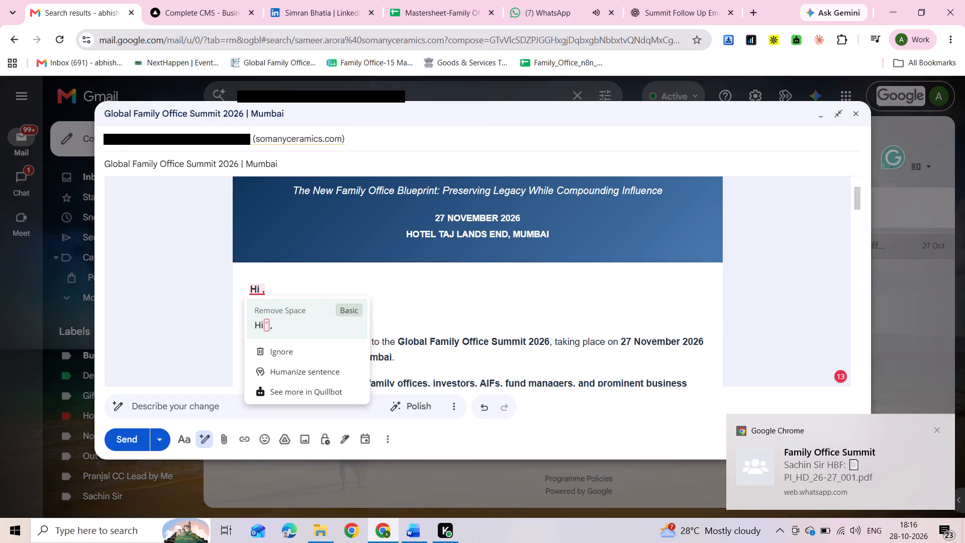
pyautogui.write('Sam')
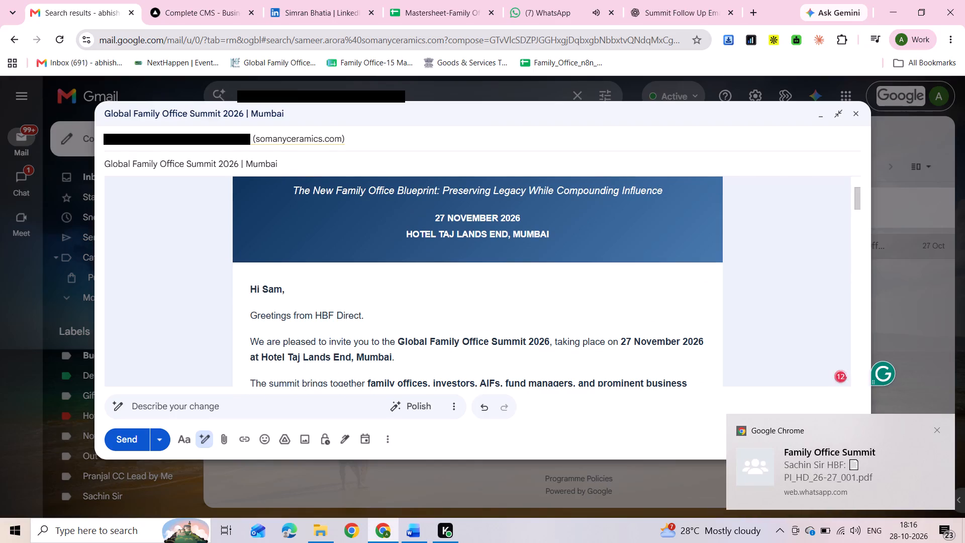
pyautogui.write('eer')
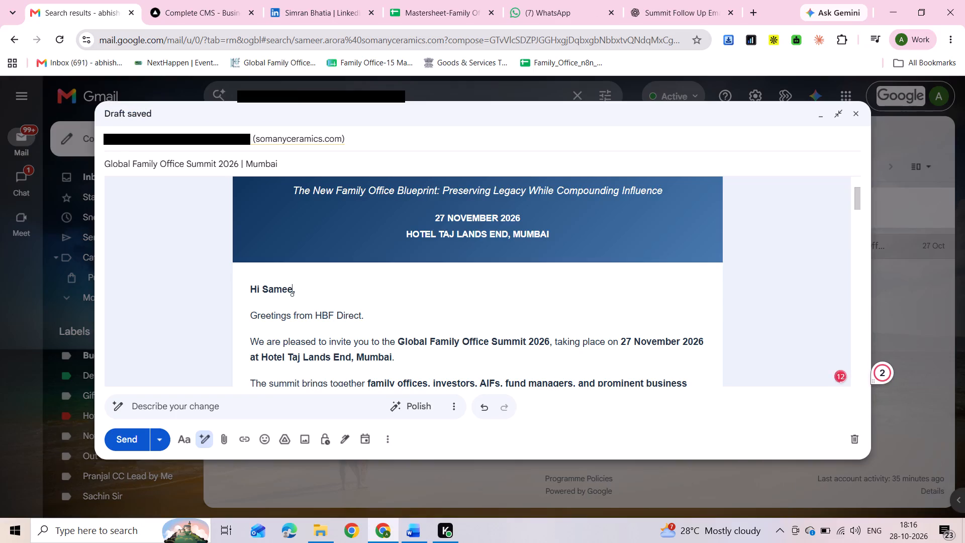
pyautogui.click(154, 5)
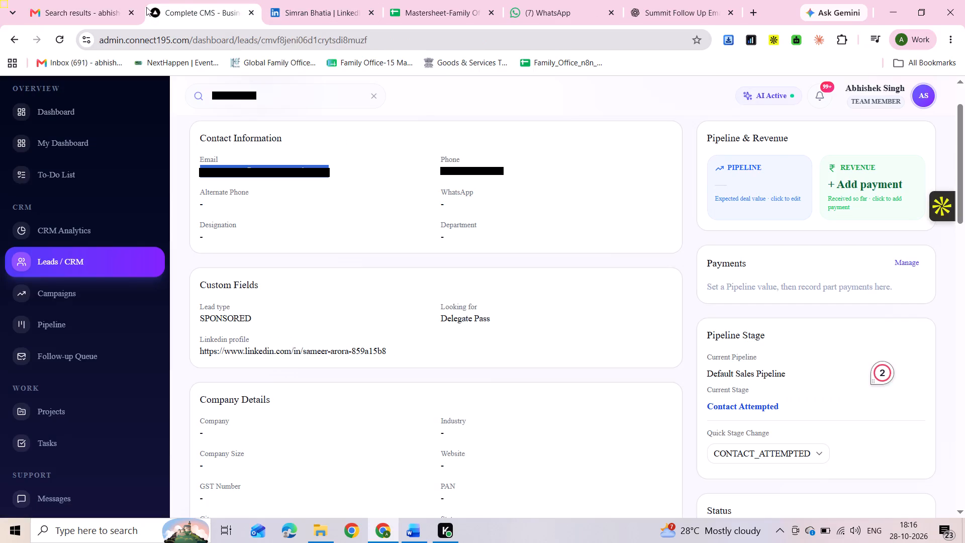
pyautogui.scroll(6, 341, 334)
pyautogui.click(78, 16)
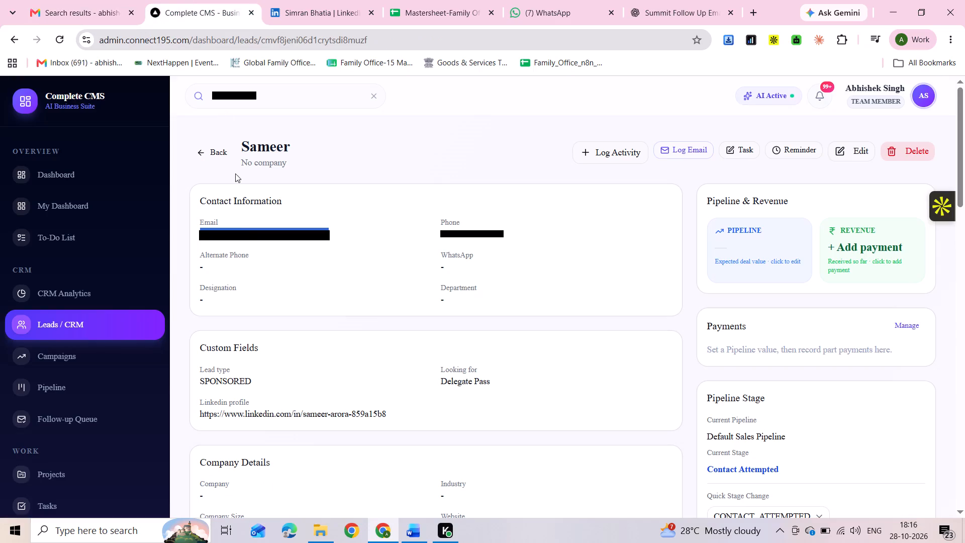
pyautogui.click(313, 291)
pyautogui.scroll(-4, 332, 316)
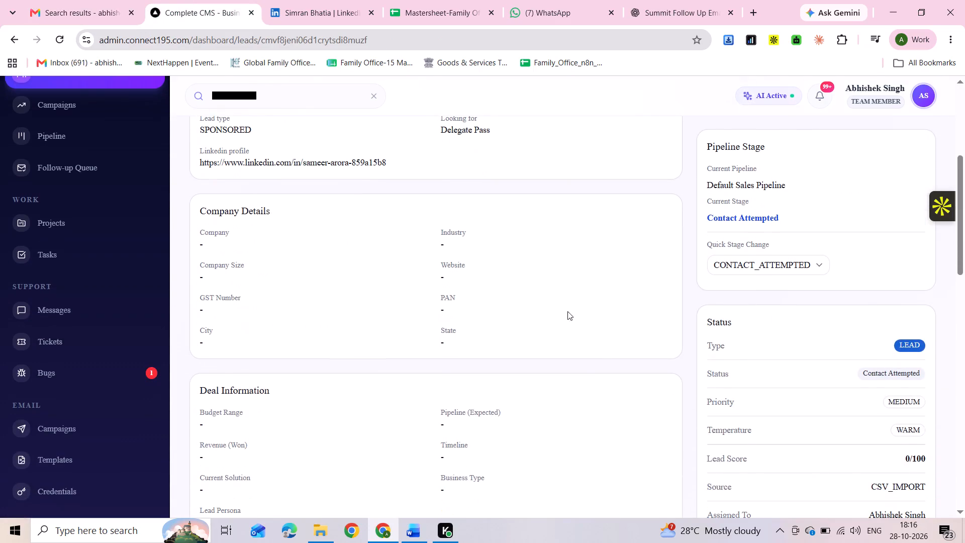
pyautogui.scroll(3, 733, 289)
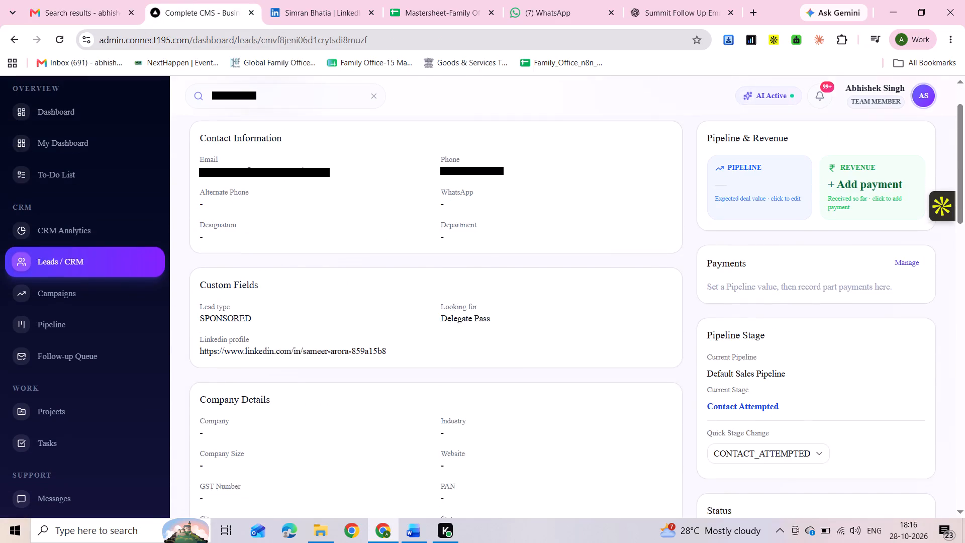
pyautogui.scroll(-3, 720, 291)
pyautogui.scroll(-5, 666, 303)
pyautogui.scroll(-2, 615, 319)
pyautogui.click(253, 398)
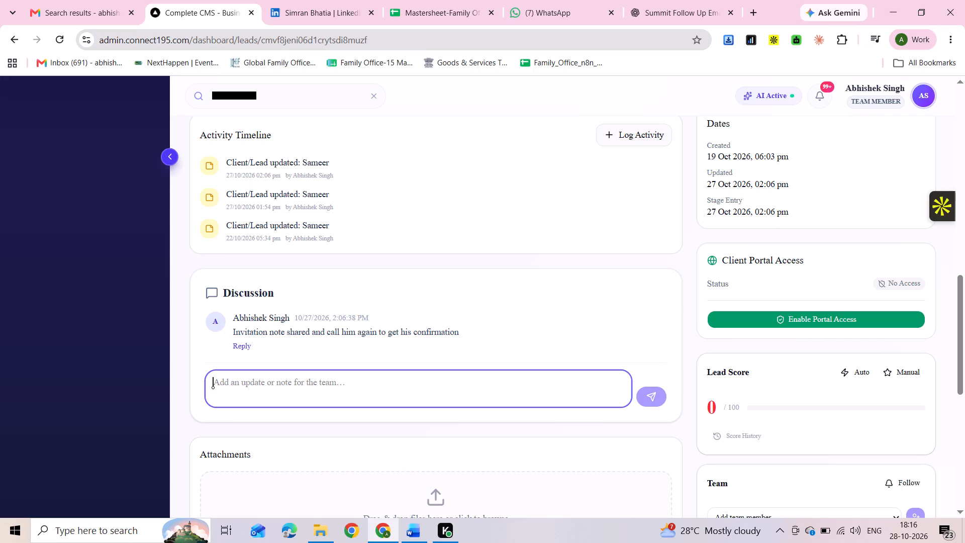
# Post a discussion note on Sameer's lead: "I have send him the invitiation note on 28th october . call him on 29th october".
pyautogui.write('I have send him the invitiatio')
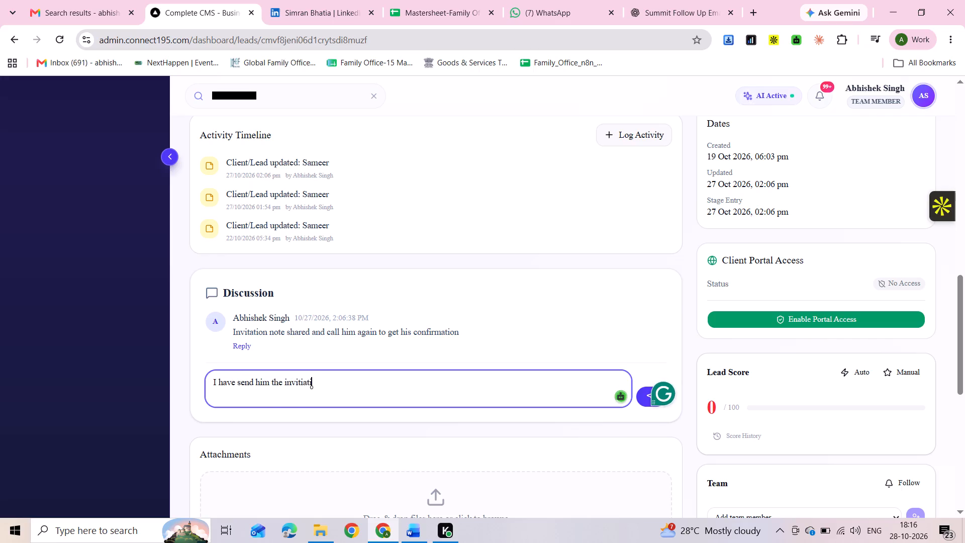
pyautogui.write('n note on')
pyautogui.press('space')
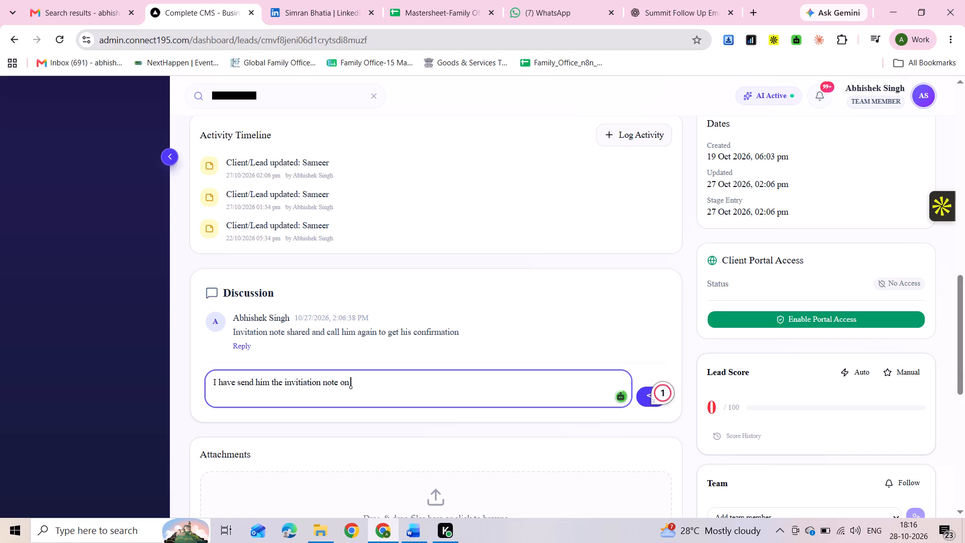
pyautogui.press('2')
pyautogui.write('8th october')
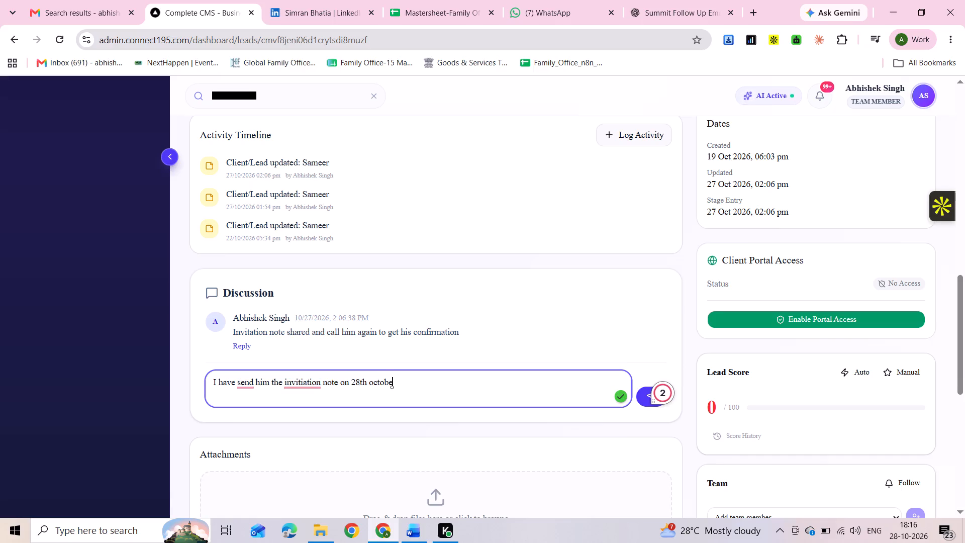
pyautogui.press('space')
pyautogui.press('.')
pyautogui.hotkey('shift', 'Return')
pyautogui.write('call him on')
pyautogui.press('space')
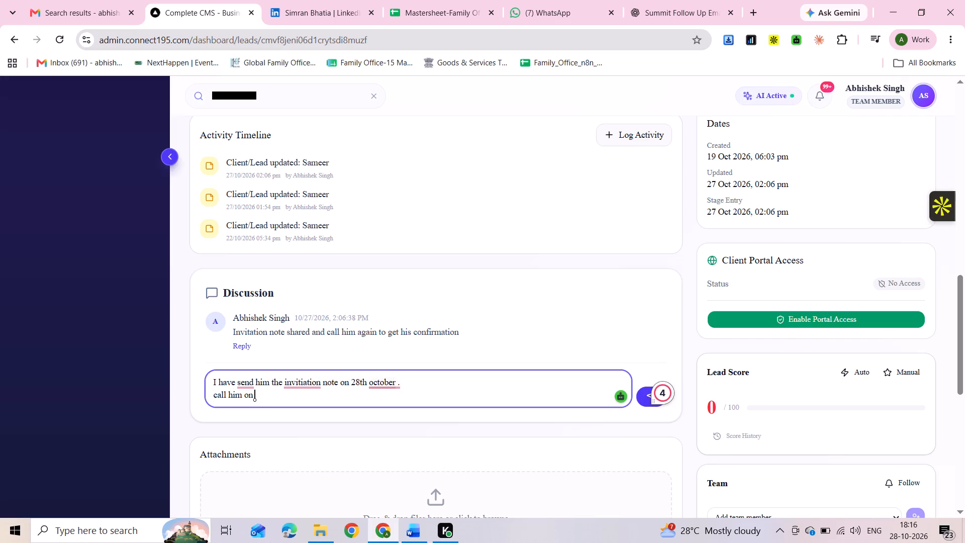
pyautogui.write('29th october')
pyautogui.press('space')
pyautogui.press('Return')
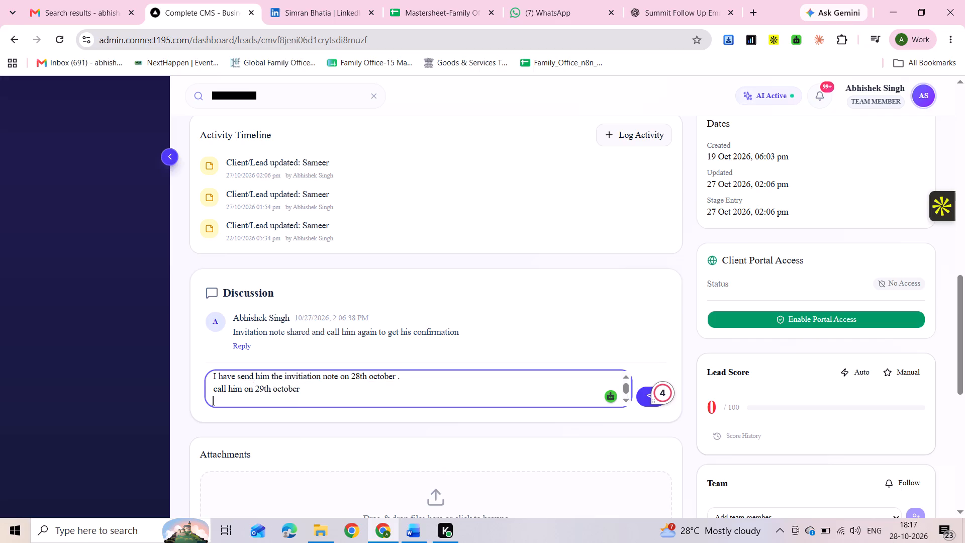
pyautogui.click(646, 395)
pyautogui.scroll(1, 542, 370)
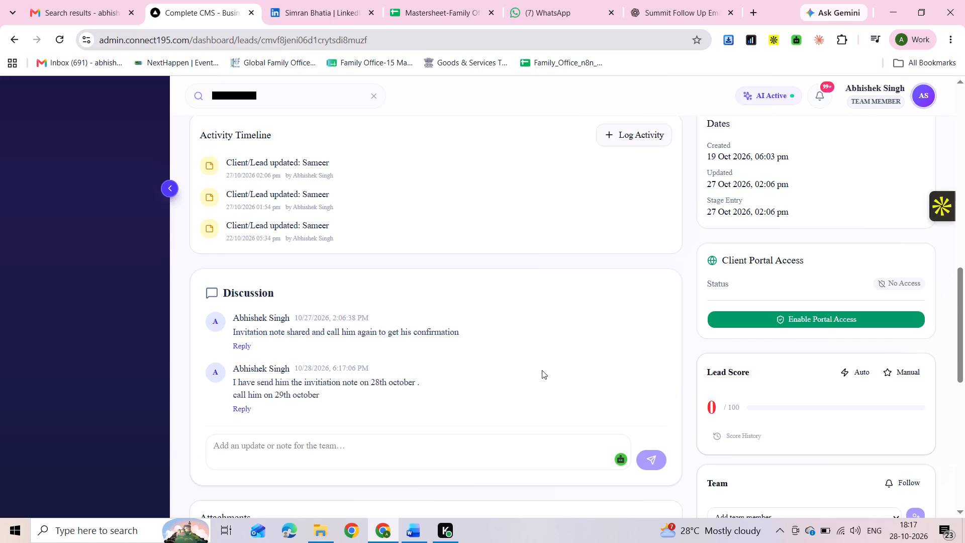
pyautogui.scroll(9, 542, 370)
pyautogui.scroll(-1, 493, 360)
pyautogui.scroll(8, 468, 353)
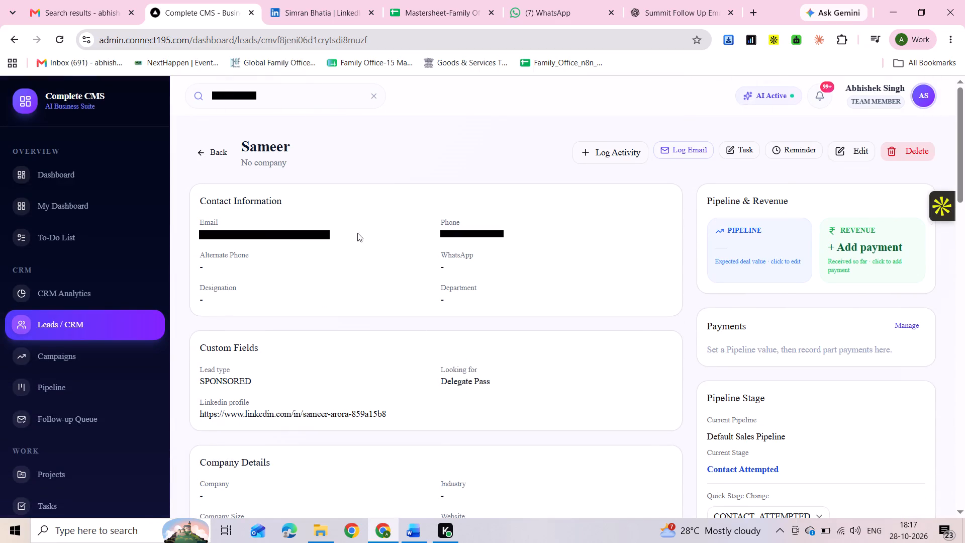
# Change the pipeline stage of Sameer's lead to Negotiation.
pyautogui.scroll(-3, 619, 348)
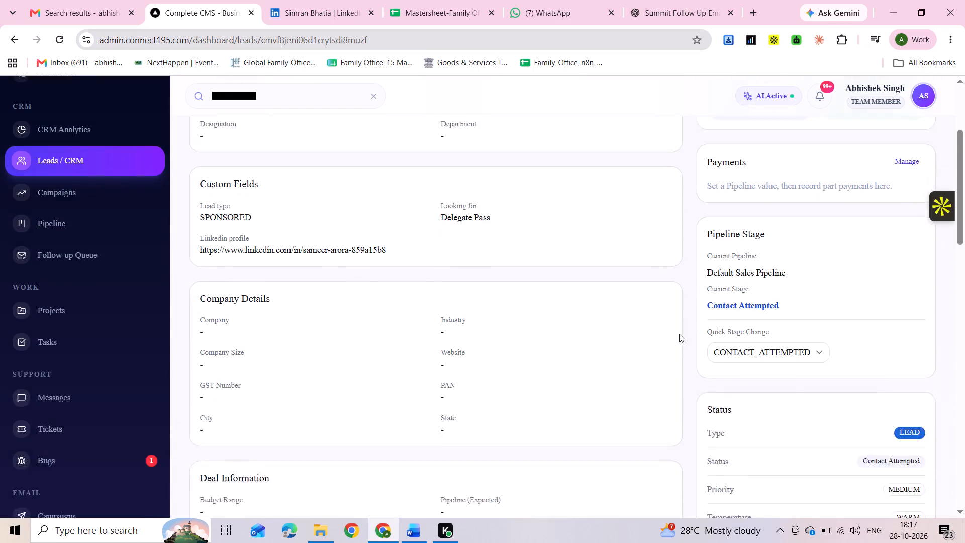
pyautogui.click(784, 333)
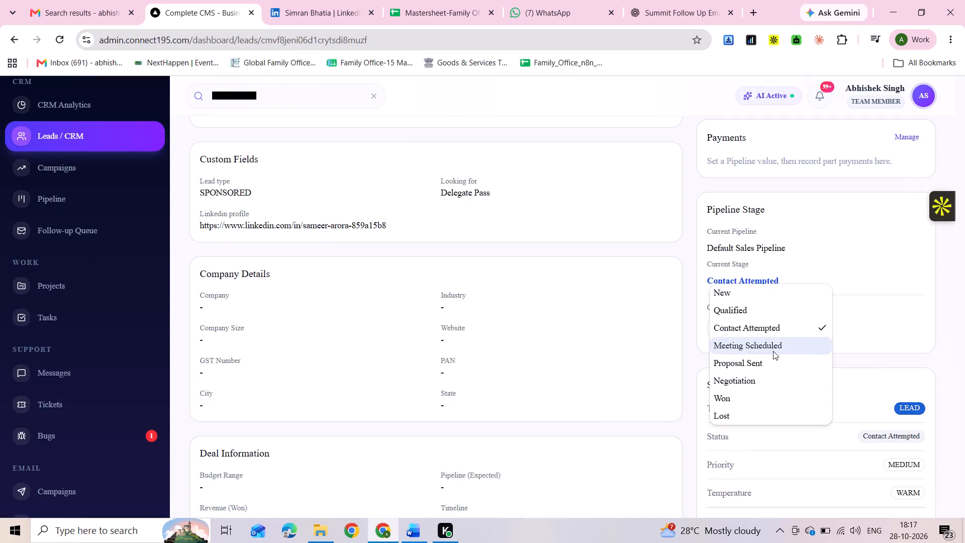
pyautogui.click(752, 377)
pyautogui.scroll(5, 658, 356)
pyautogui.scroll(5, 549, 315)
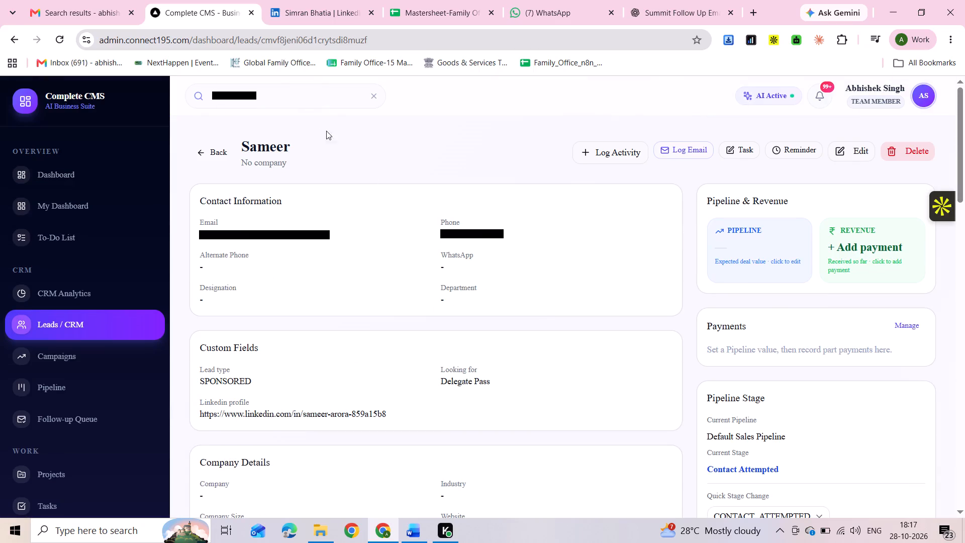
pyautogui.click(199, 149)
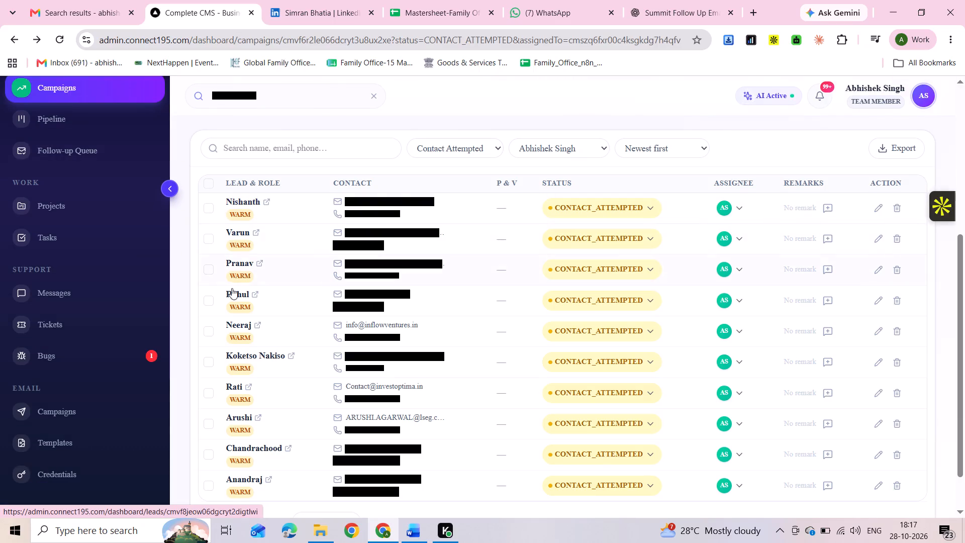
pyautogui.click(230, 297)
pyautogui.scroll(-2, 364, 297)
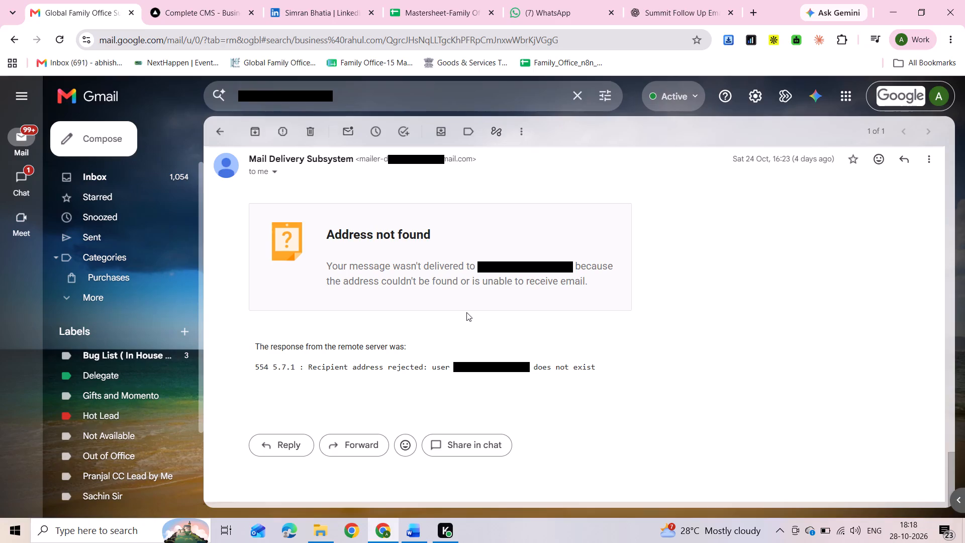
# Return to Rahul's lead in the CMS and copy the LinkedIn profile URL from its custom fields.
pyautogui.click(198, 0)
pyautogui.click(289, 257)
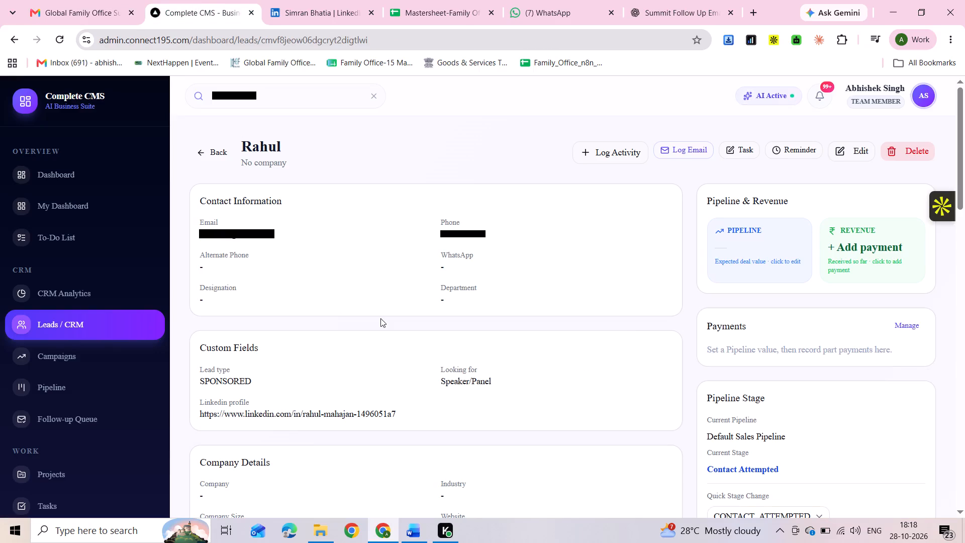
pyautogui.scroll(-3, 377, 324)
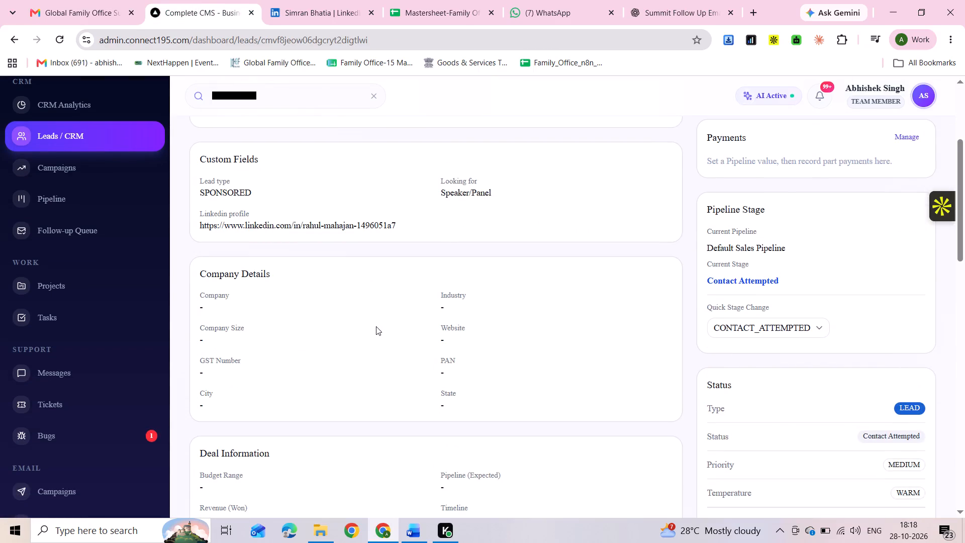
pyautogui.moveTo(410, 227); pyautogui.dragTo(220, 230)
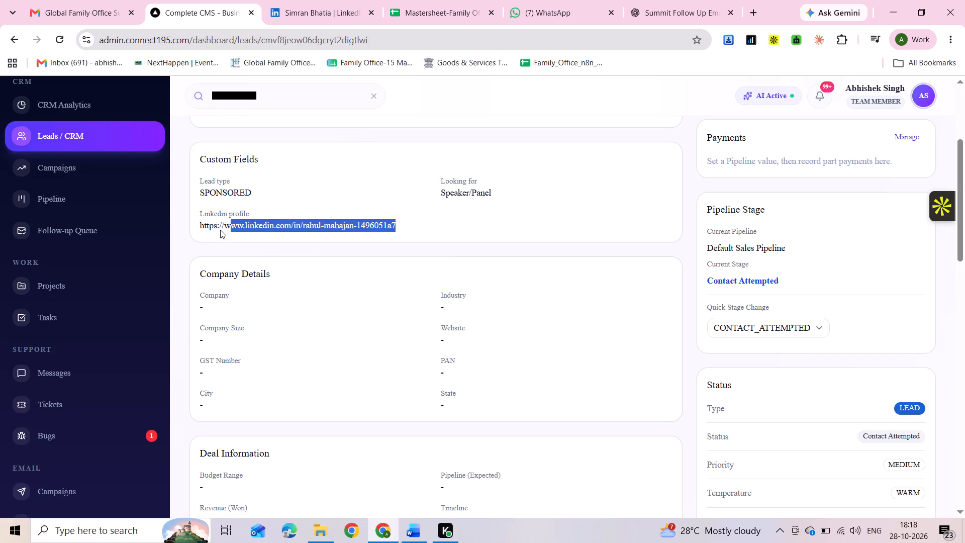
pyautogui.moveTo(220, 230); pyautogui.dragTo(199, 230)
pyautogui.rightClick(223, 225)
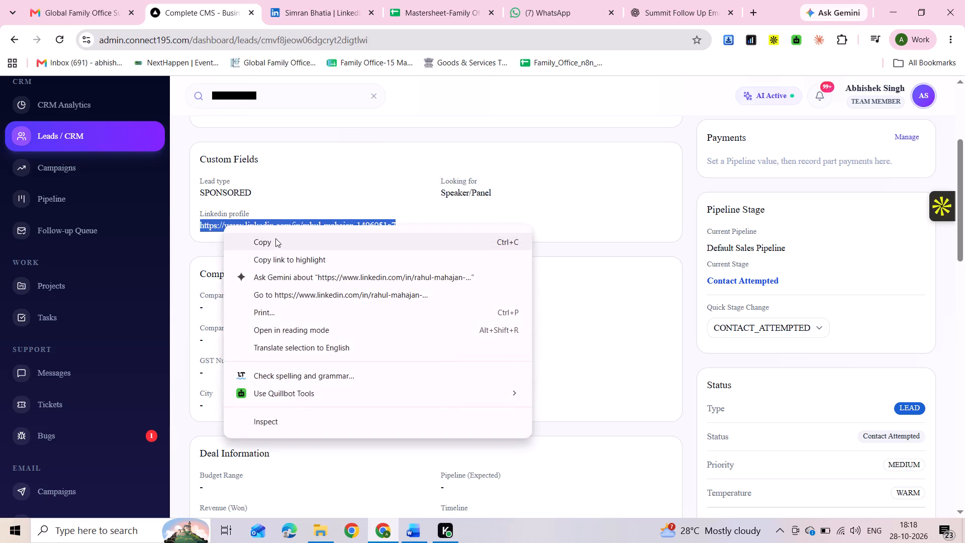
# Copy the LinkedIn profile link from Rahul's lead and open it in a new browser tab.
pyautogui.click(275, 239)
pyautogui.click(753, 9)
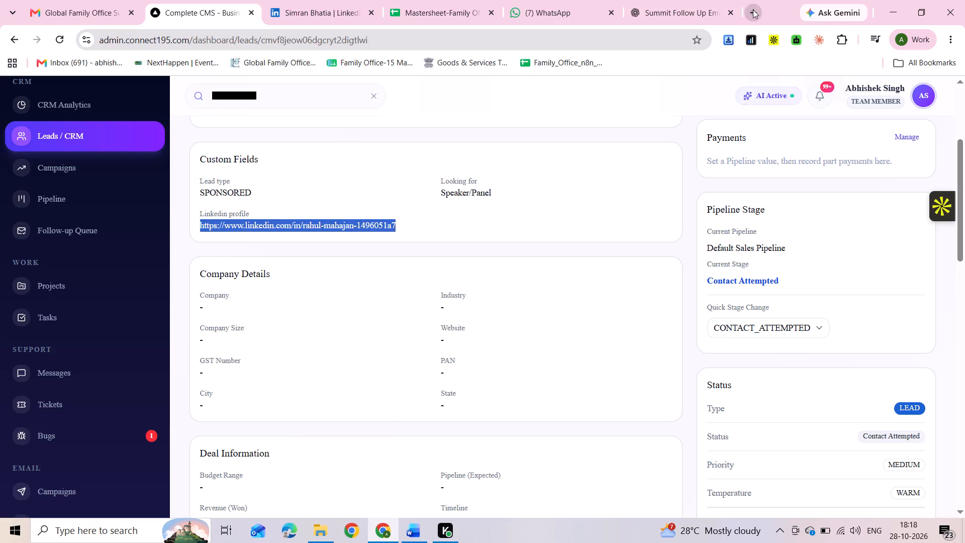
pyautogui.hotkey('ctrl', 'v')
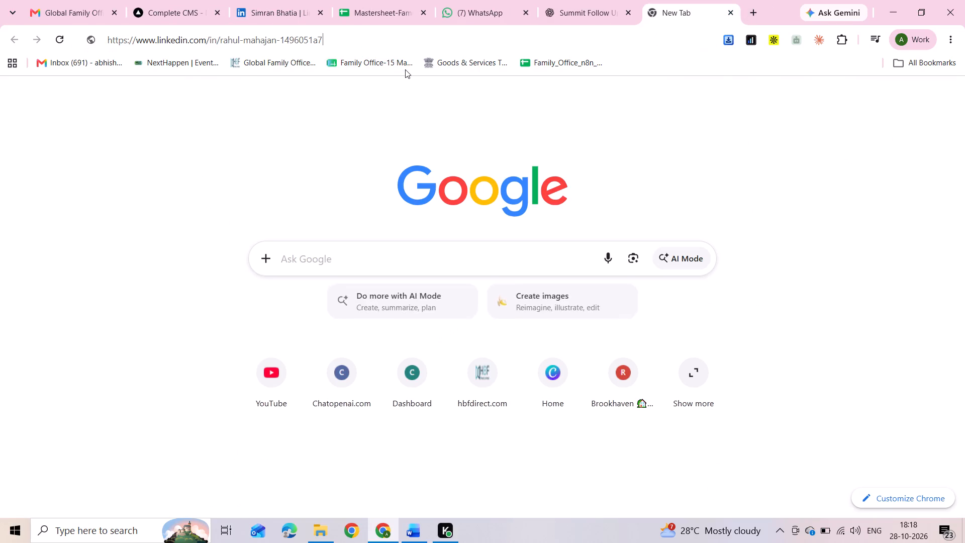
pyautogui.press('Return')
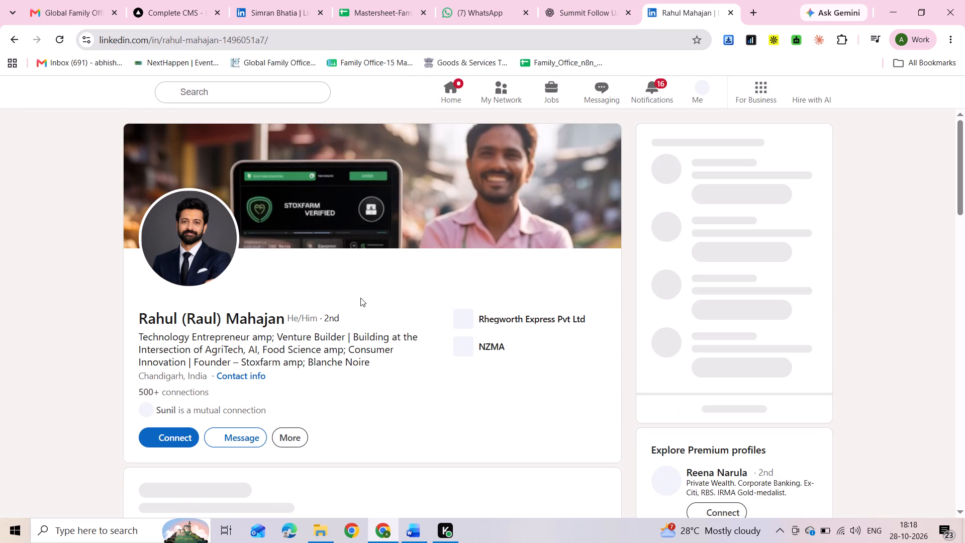
# Check the contact info on Rahul's LinkedIn profile, including through the floating browser extension.
pyautogui.scroll(-1, 357, 305)
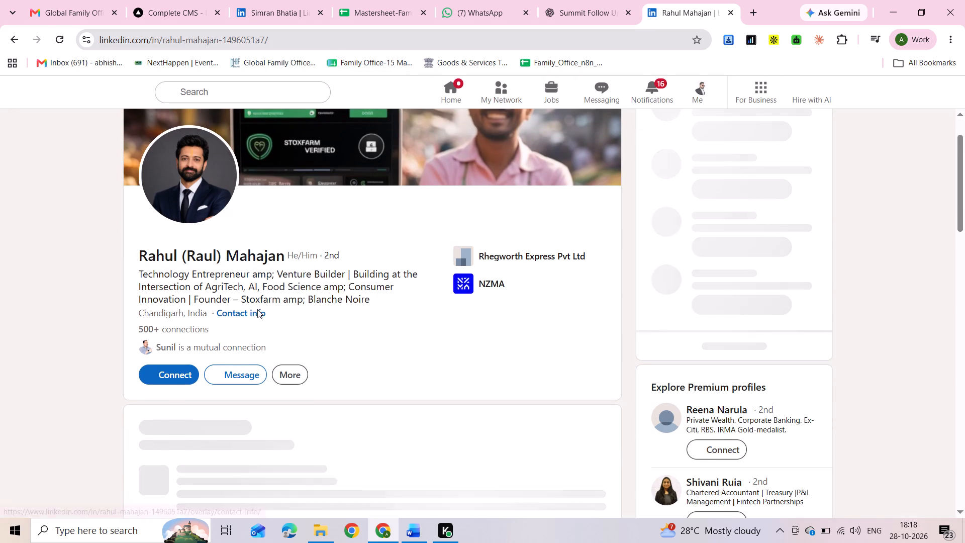
pyautogui.doubleClick(257, 309)
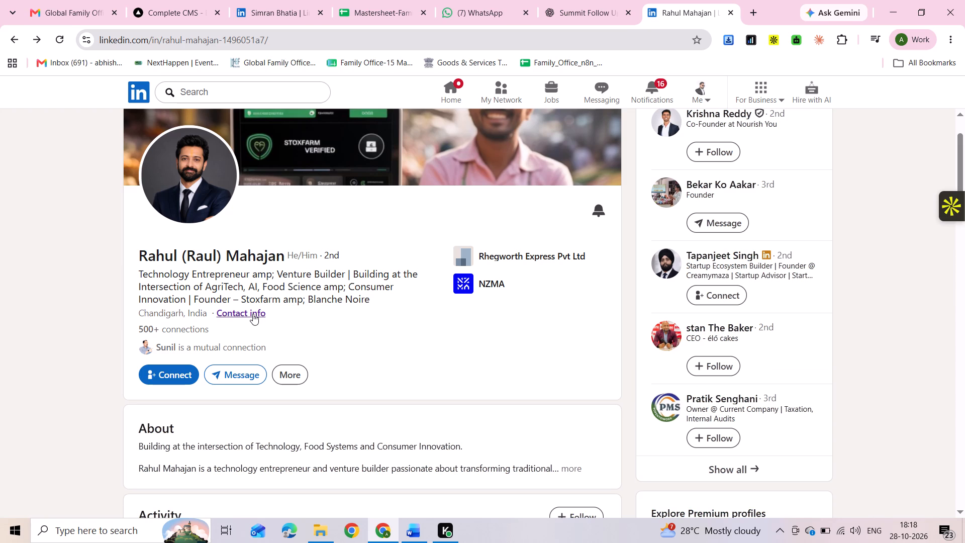
pyautogui.click(253, 313)
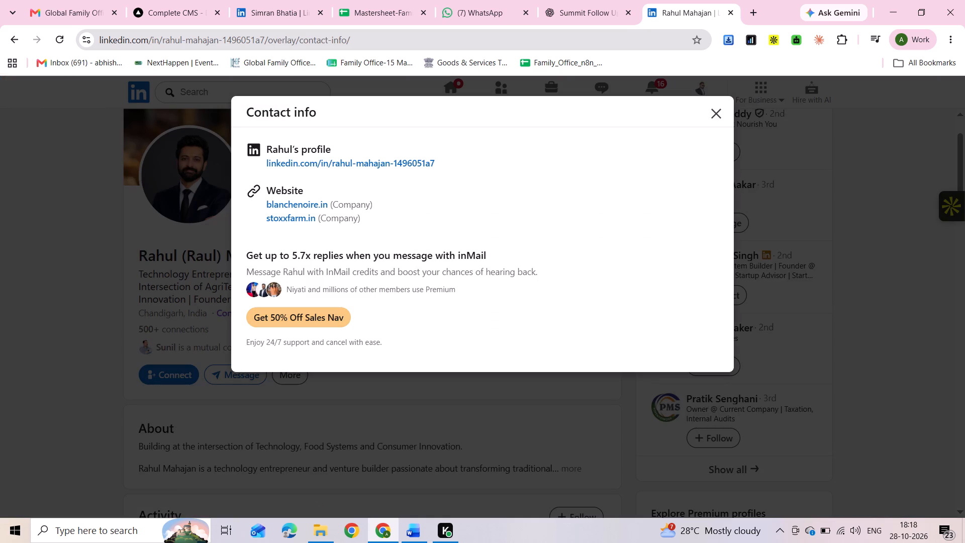
pyautogui.click(715, 113)
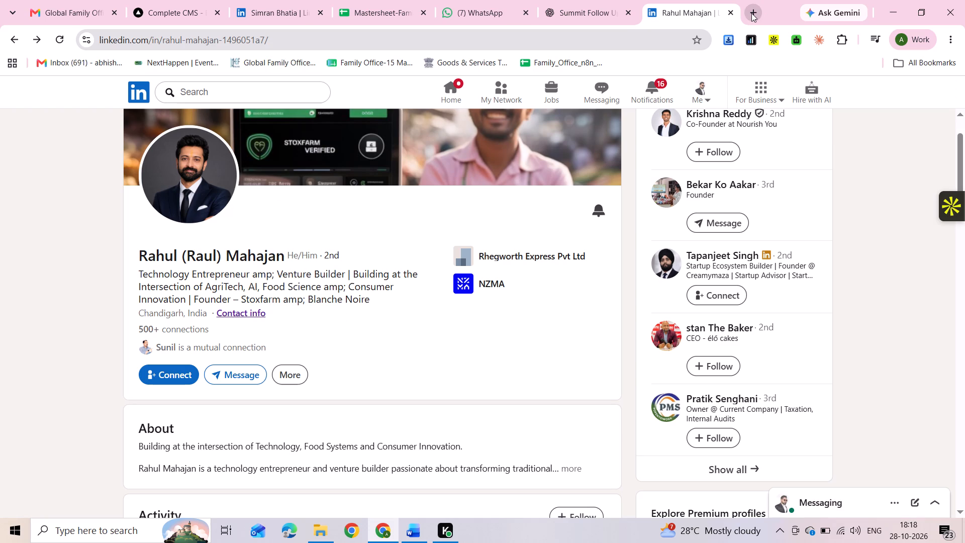
pyautogui.click(947, 206)
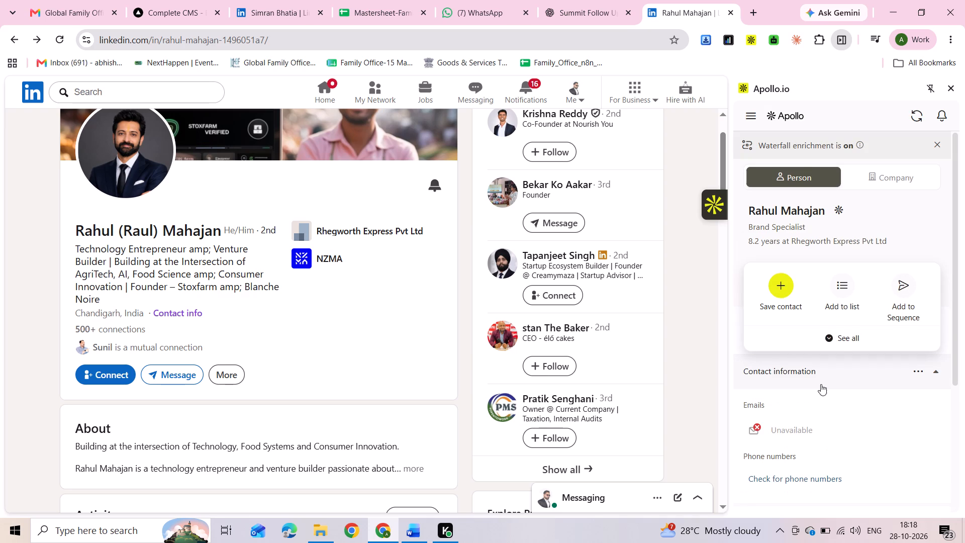
# Examine the rest of Rahul's Apollo record for available email, phone and link details.
pyautogui.scroll(-3, 821, 384)
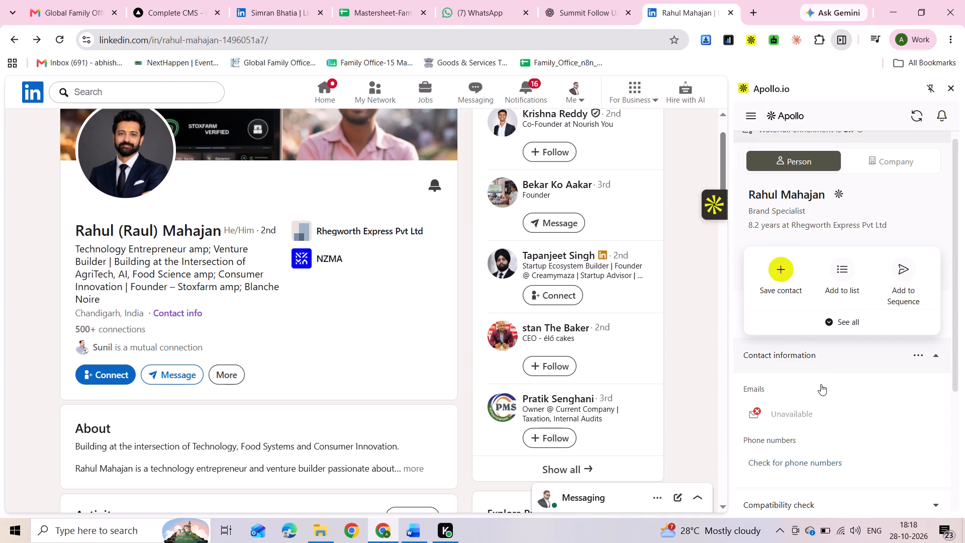
pyautogui.click(685, 279)
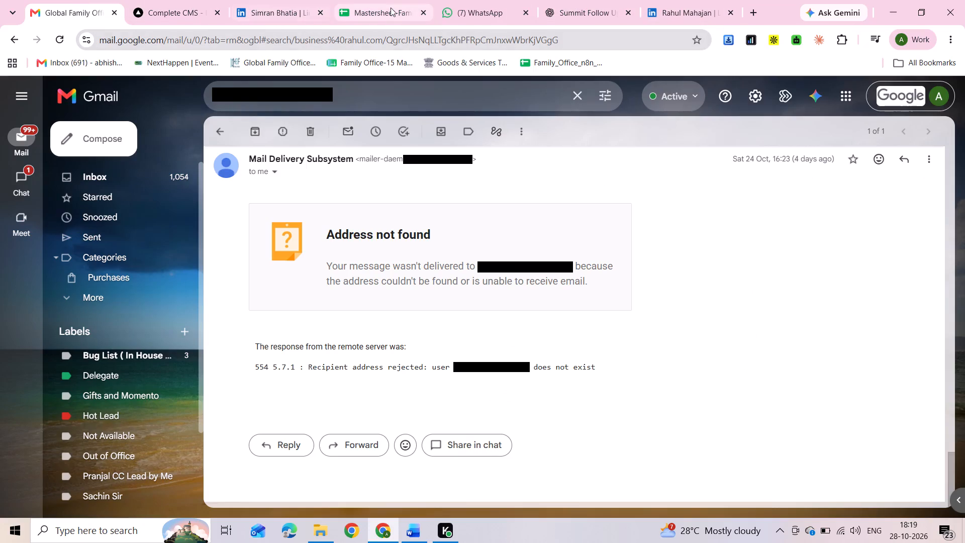
pyautogui.click(174, 9)
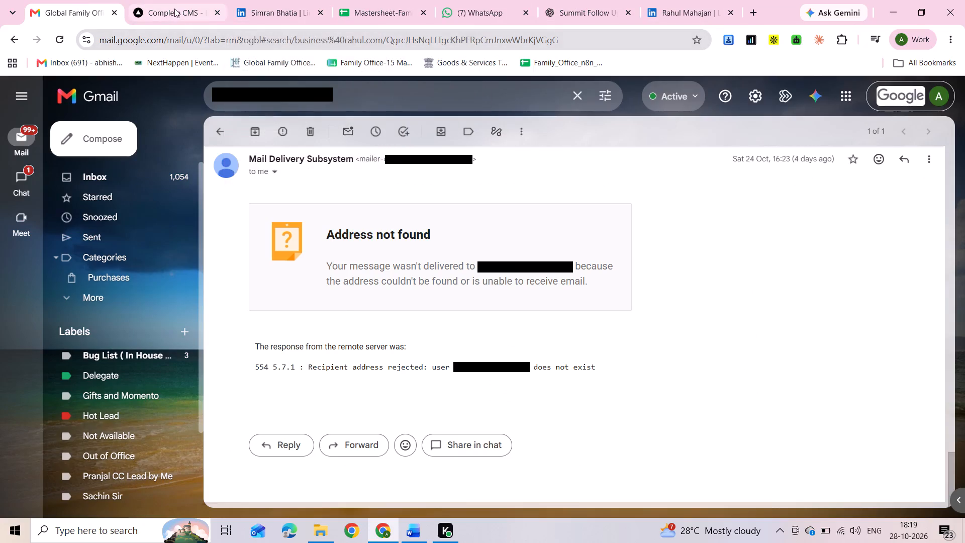
pyautogui.click(464, 282)
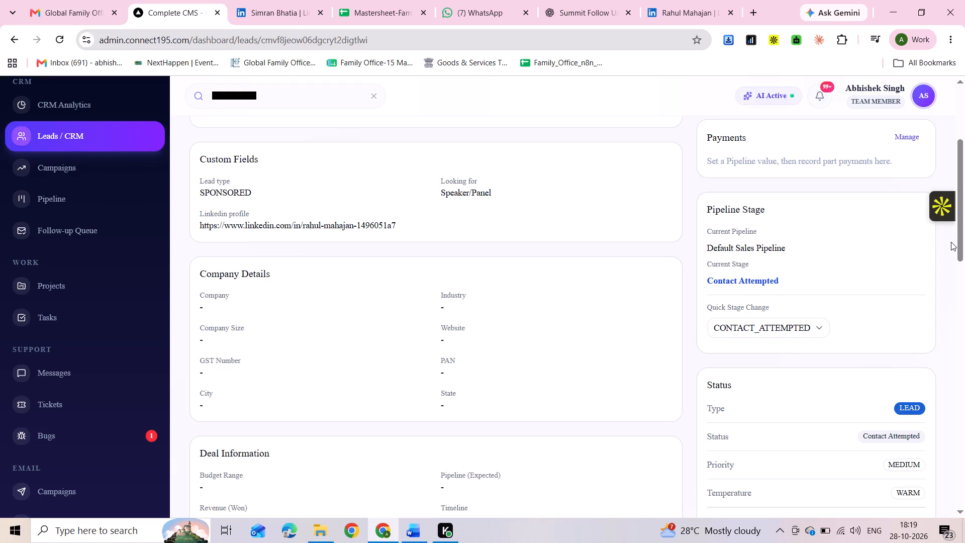
pyautogui.scroll(3, 906, 300)
pyautogui.scroll(5, 927, 370)
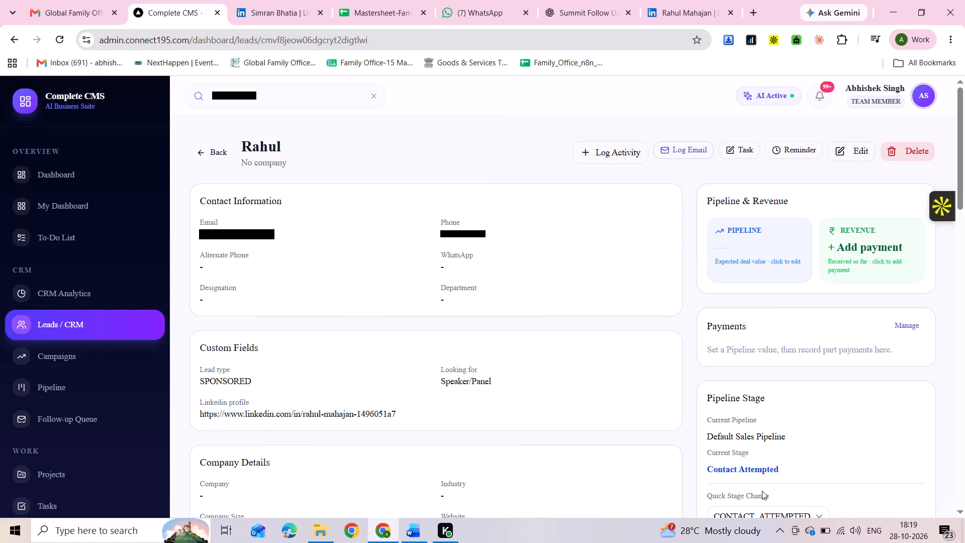
# Open Rahul's lead for editing and start editing its email address.
pyautogui.scroll(-7, 756, 514)
pyautogui.scroll(1, 709, 538)
pyautogui.scroll(-3, 633, 542)
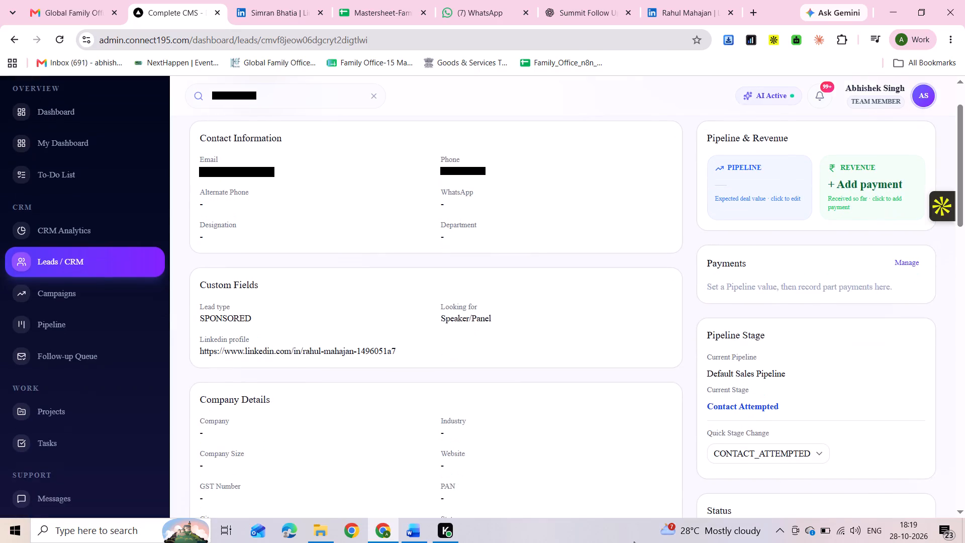
pyautogui.scroll(-3, 697, 540)
pyautogui.scroll(1, 796, 532)
pyautogui.scroll(-1, 581, 542)
pyautogui.scroll(4, 435, 365)
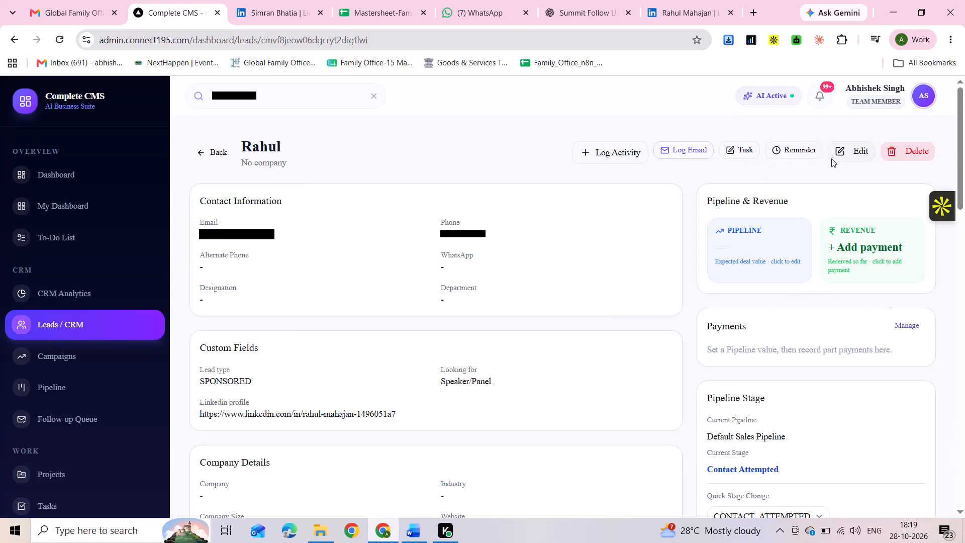
pyautogui.click(848, 152)
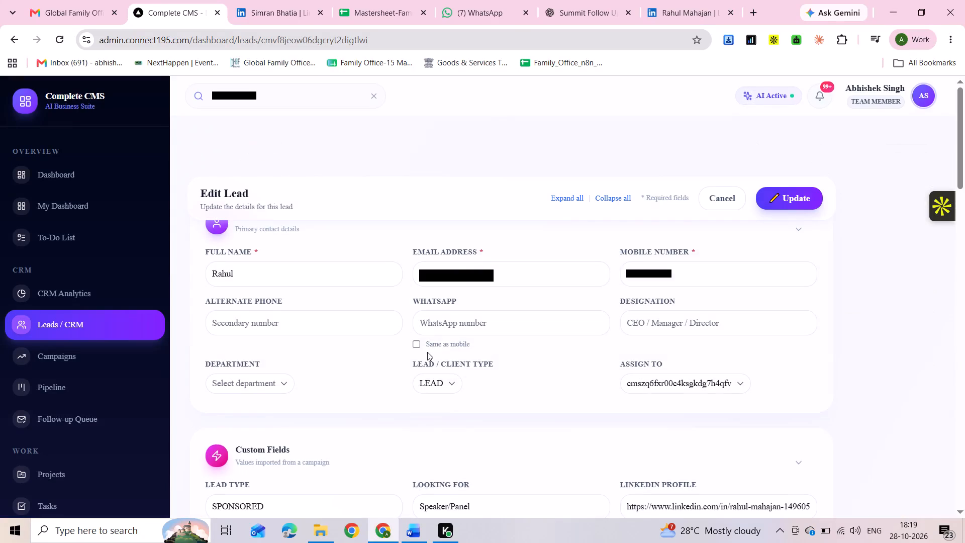
pyautogui.click(512, 277)
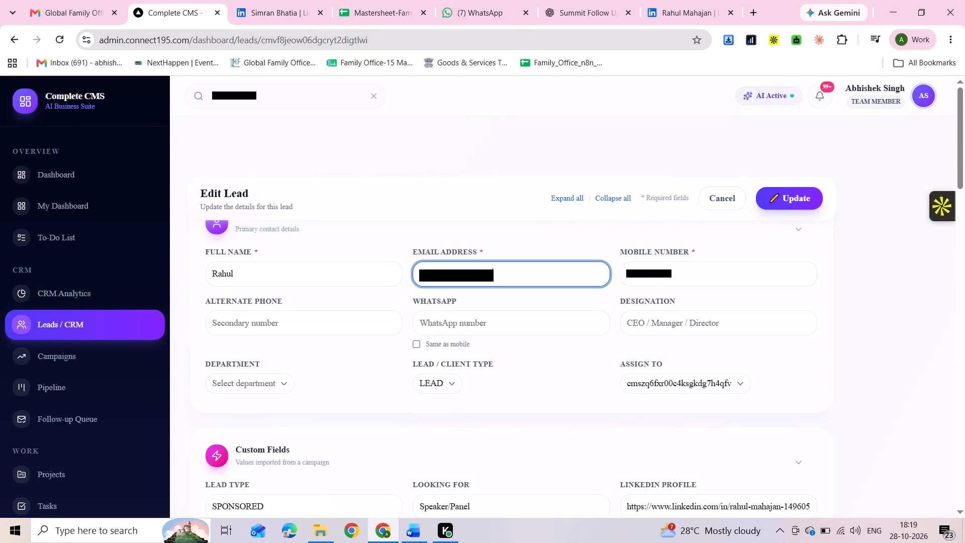
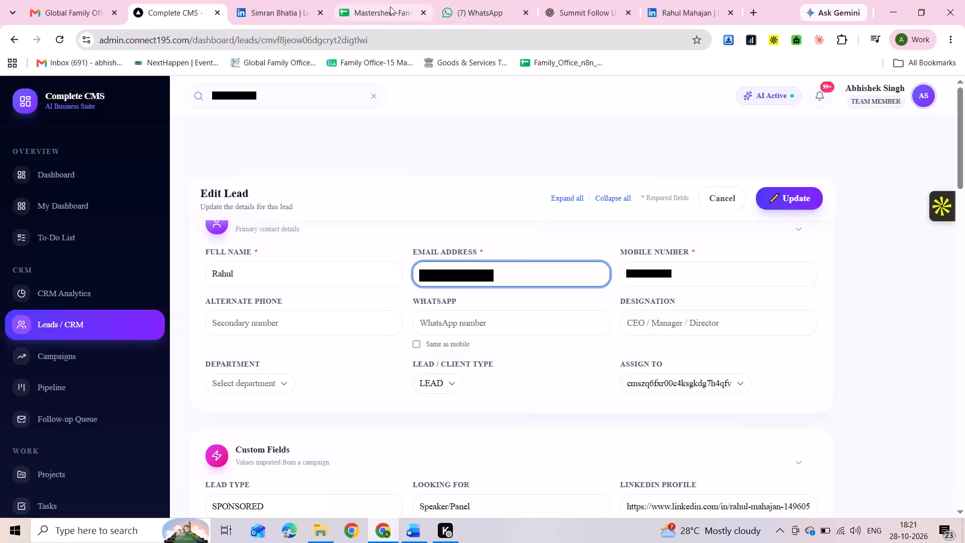
# Switch to the Mastersheet-Family Office 2026 spreadsheet and examine the delegate pass prices across the discount tiers in the Discount System sheet.
pyautogui.click(390, 7)
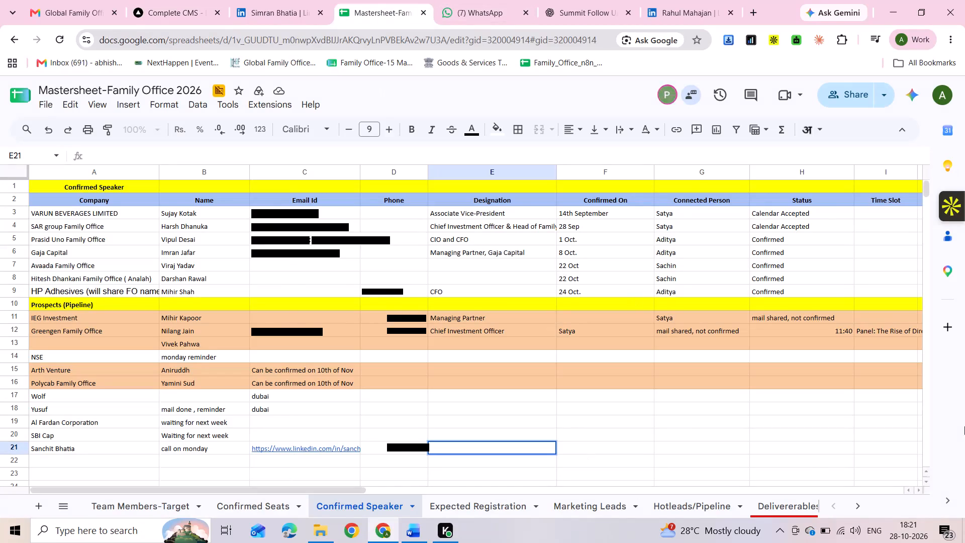
pyautogui.click(861, 509)
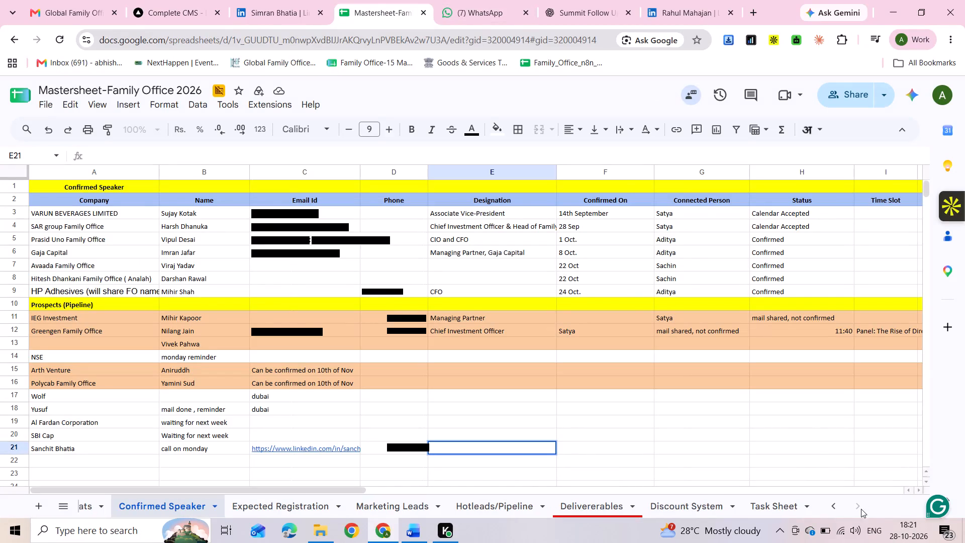
pyautogui.click(689, 507)
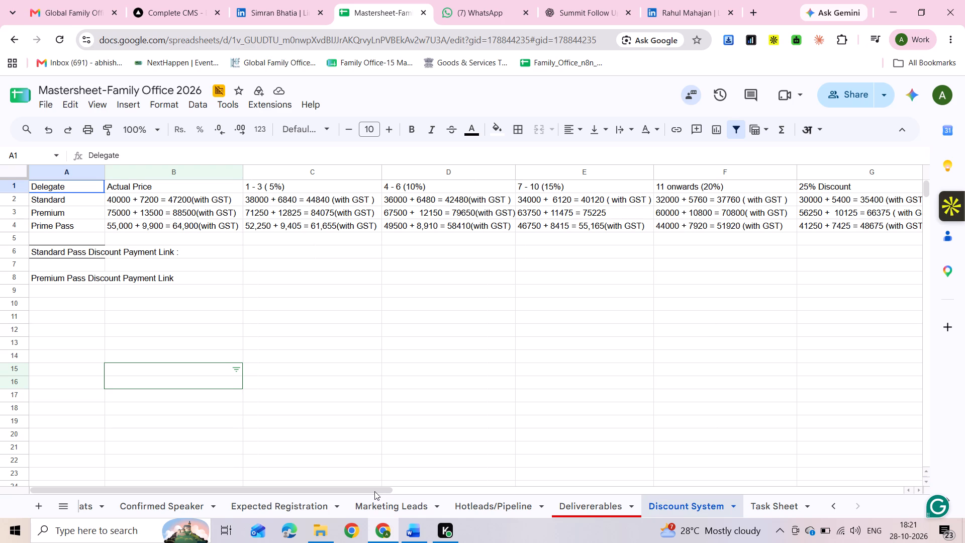
pyautogui.moveTo(374, 491); pyautogui.dragTo(436, 488)
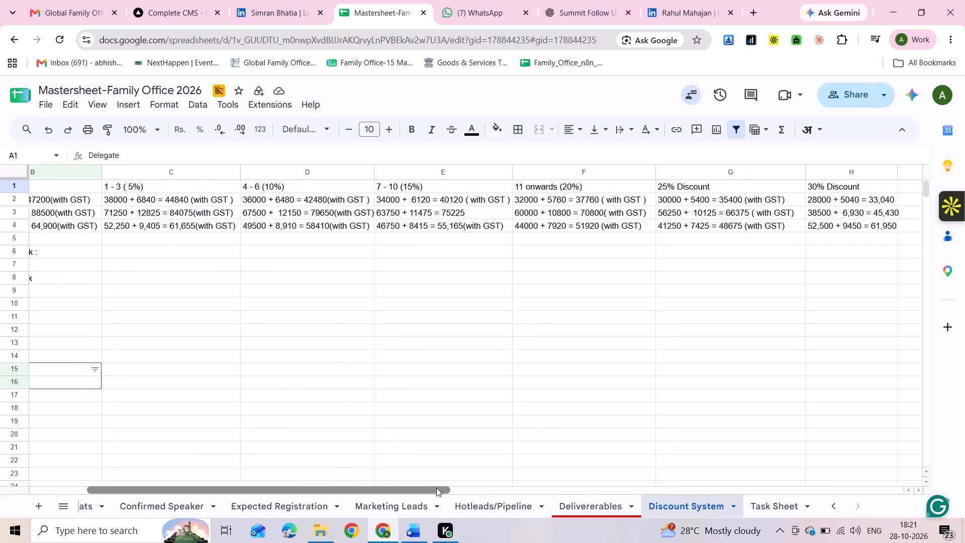
pyautogui.moveTo(436, 488); pyautogui.dragTo(459, 486)
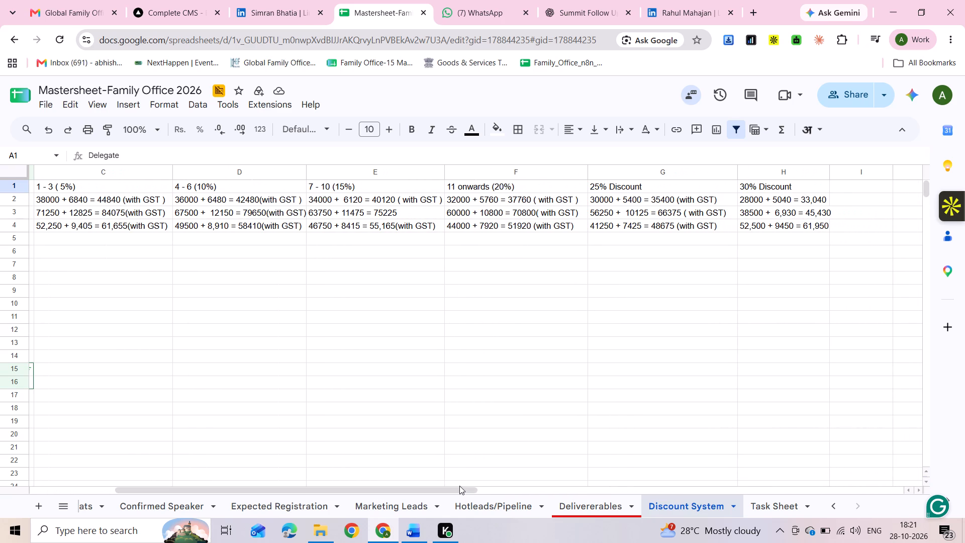
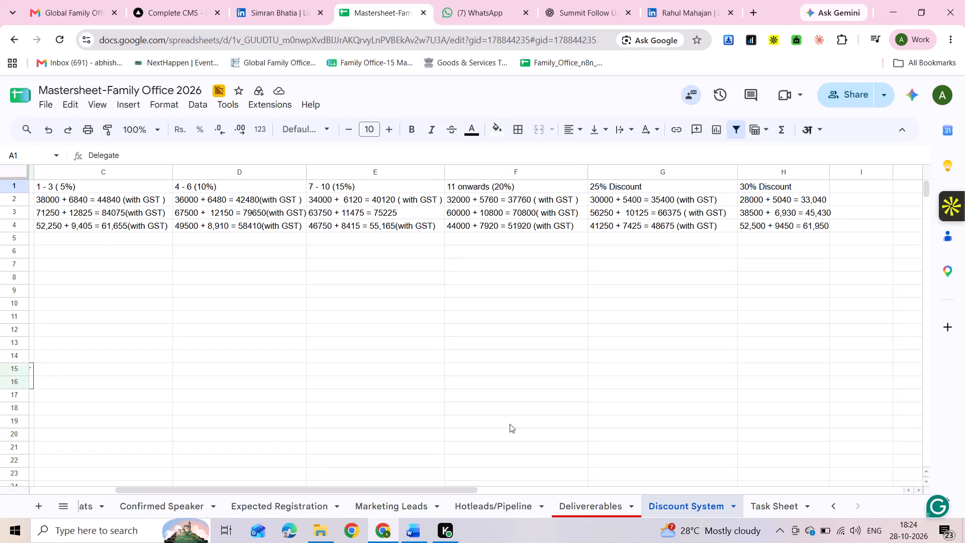
pyautogui.doubleClick(162, 17)
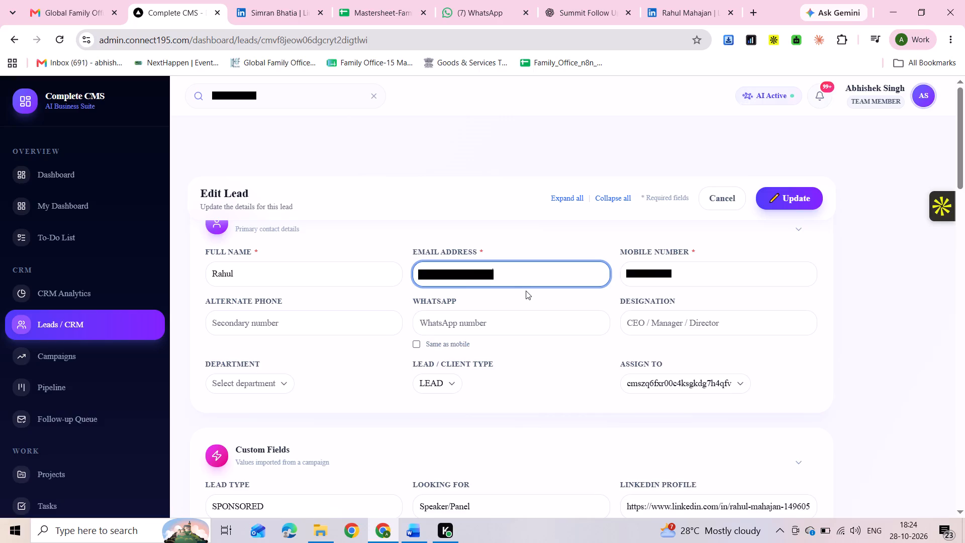
pyautogui.press('BackSpace')
pyautogui.press('BackSpace')
pyautogui.press('BackSpace')
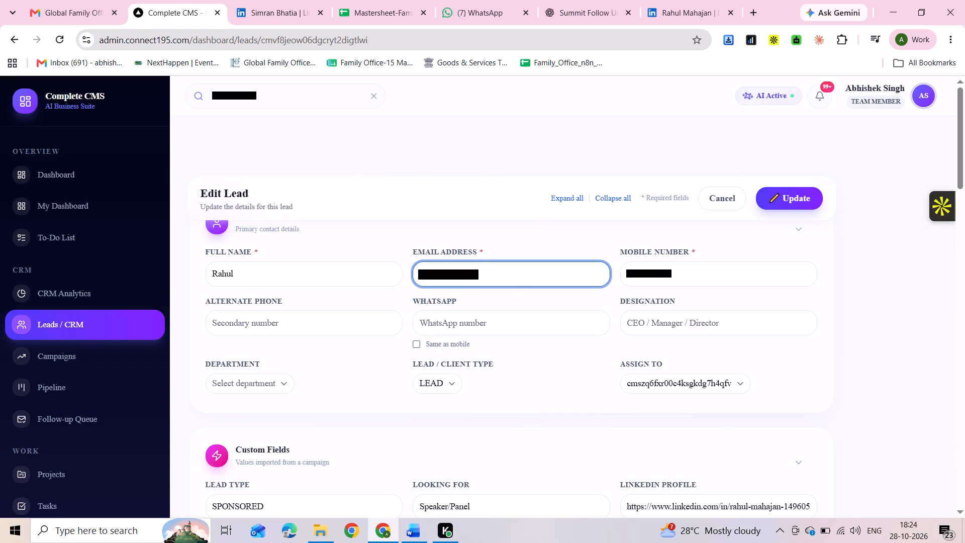
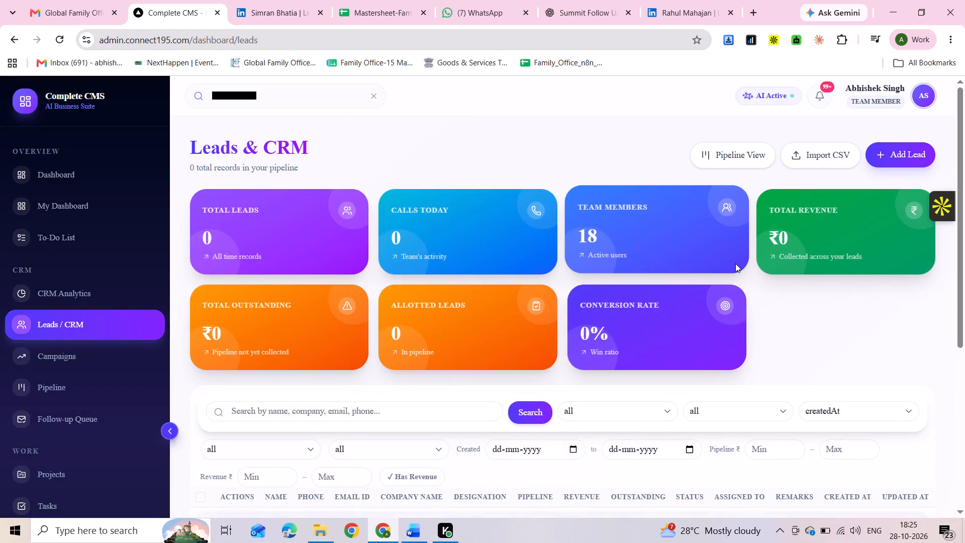
# Leave the general leads list and open the CRM Campaigns page.
pyautogui.scroll(-3, 725, 335)
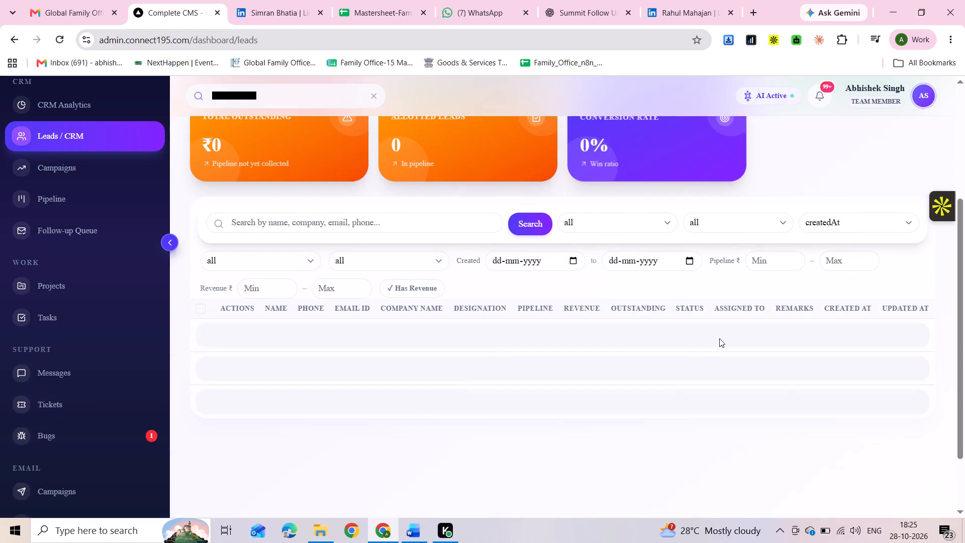
pyautogui.scroll(3, 686, 328)
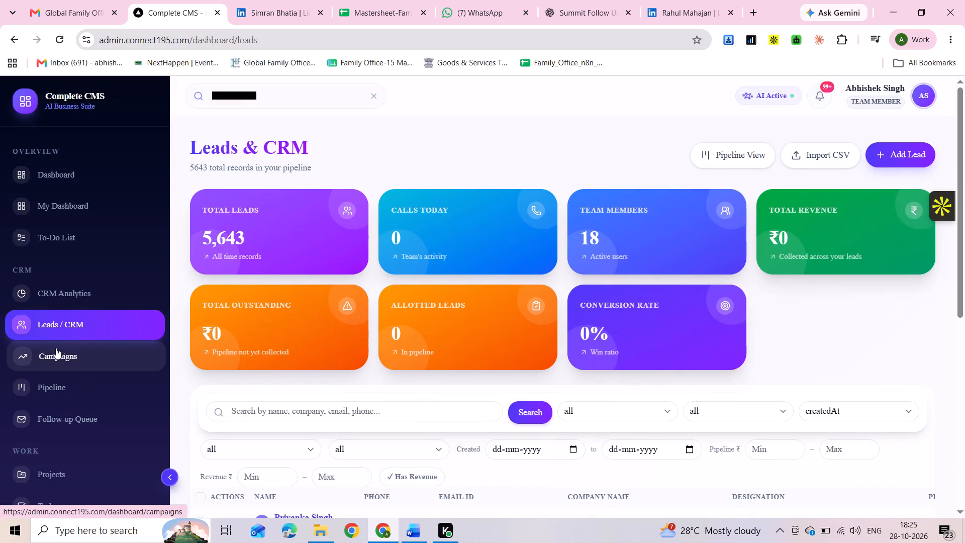
pyautogui.doubleClick(57, 353)
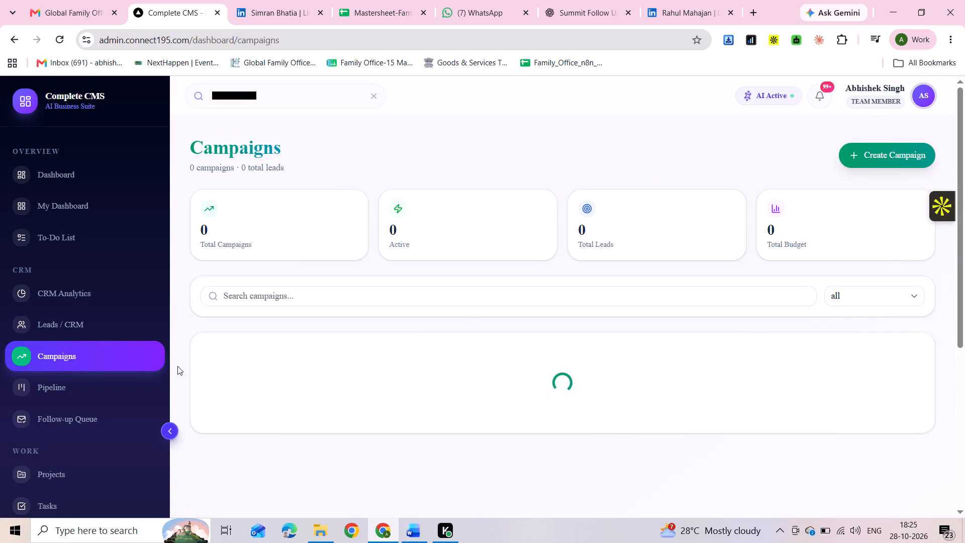
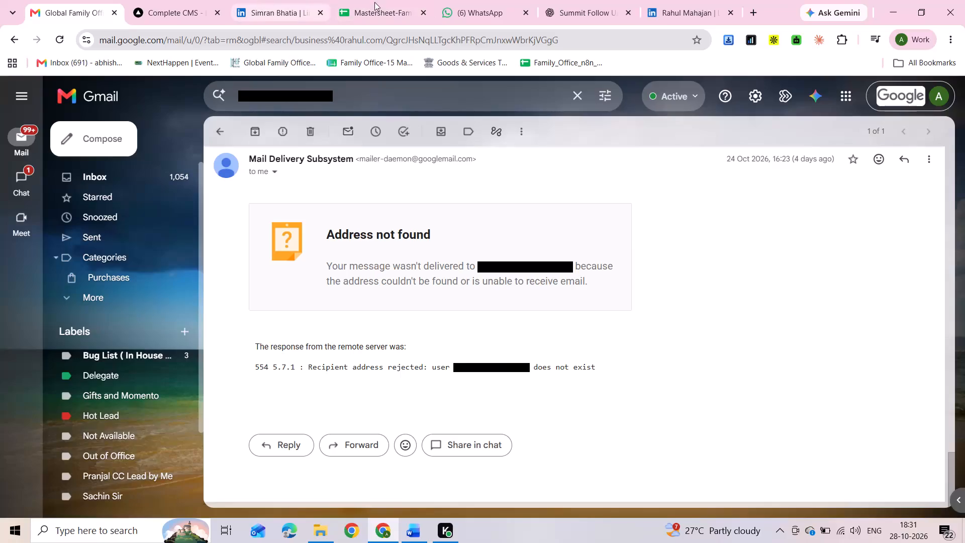
# Return to the CRM campaigns list and open the meta-add-family-office campaign.
pyautogui.click(176, 12)
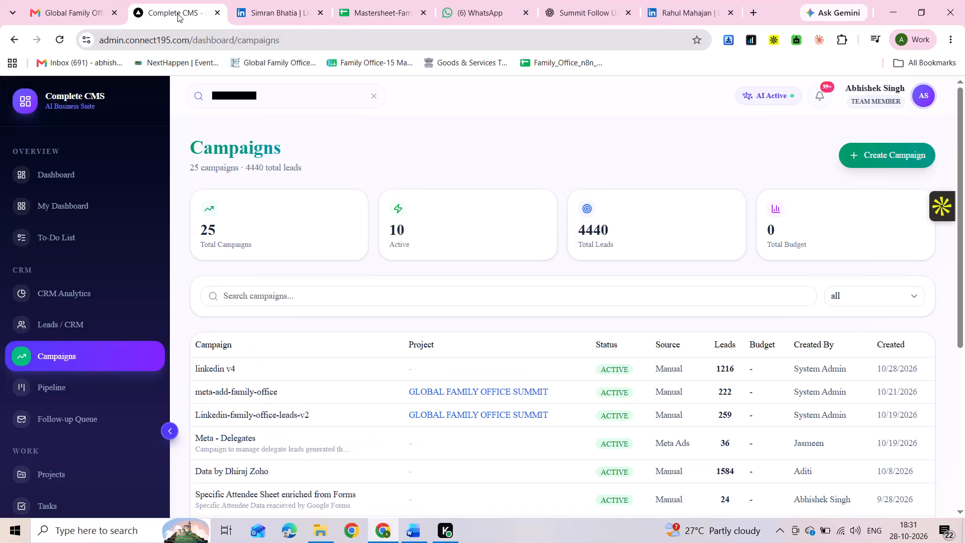
pyautogui.scroll(-2, 297, 304)
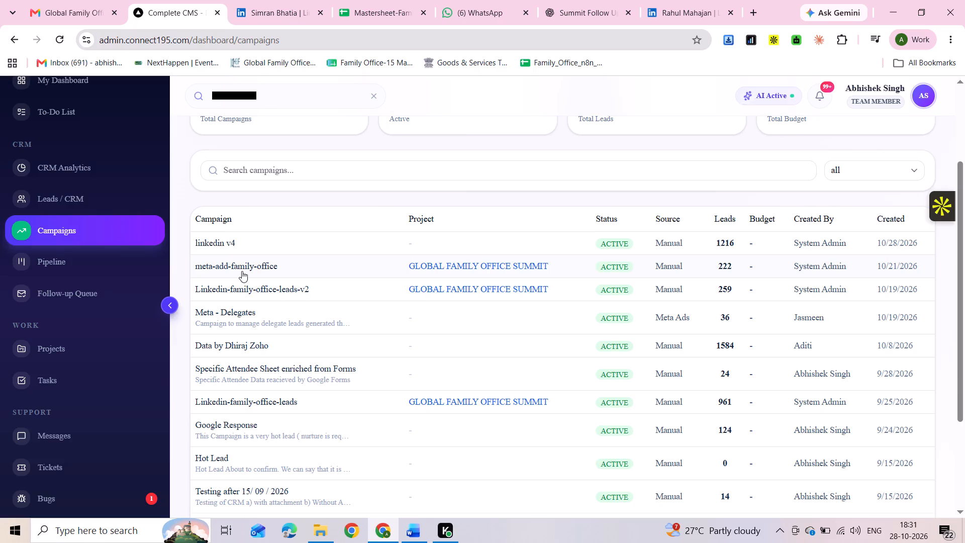
pyautogui.click(242, 271)
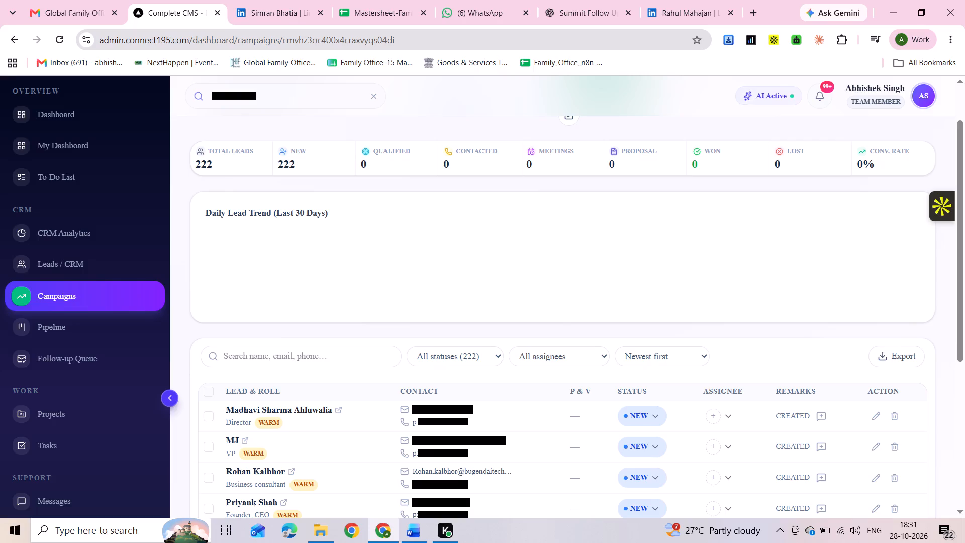
# Open the campaign's fifth listed lead, a CEO & MD, and view the contact, custom field and company details.
pyautogui.scroll(-2, 344, 350)
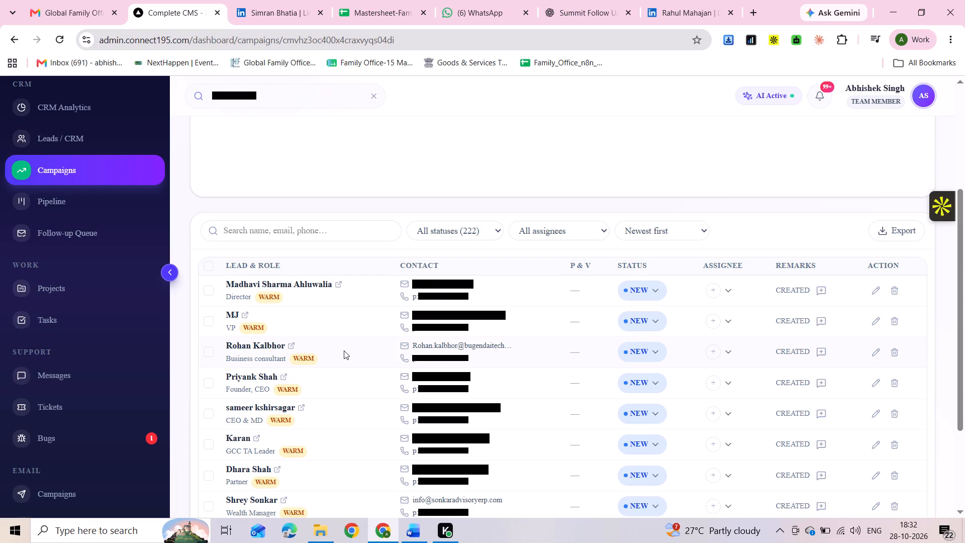
pyautogui.click(259, 406)
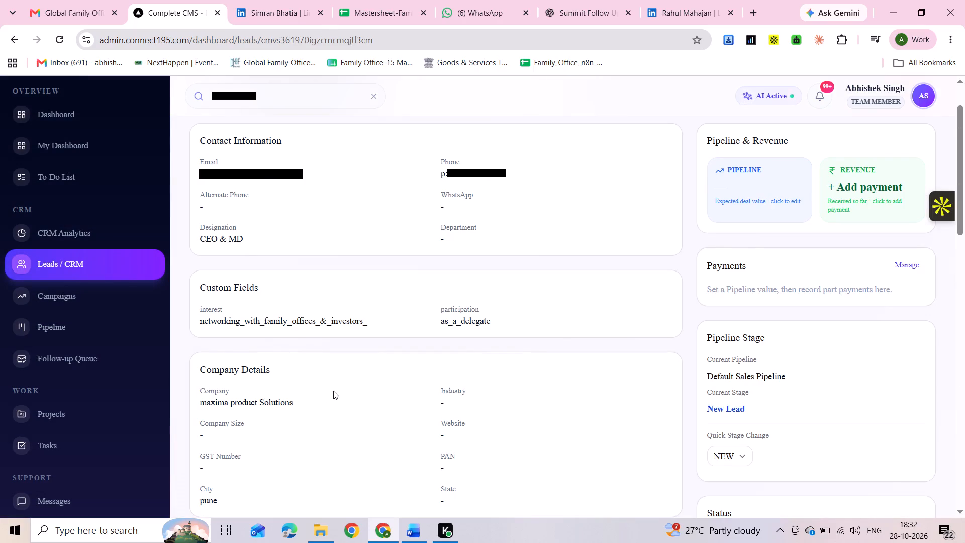
pyautogui.scroll(3, 333, 391)
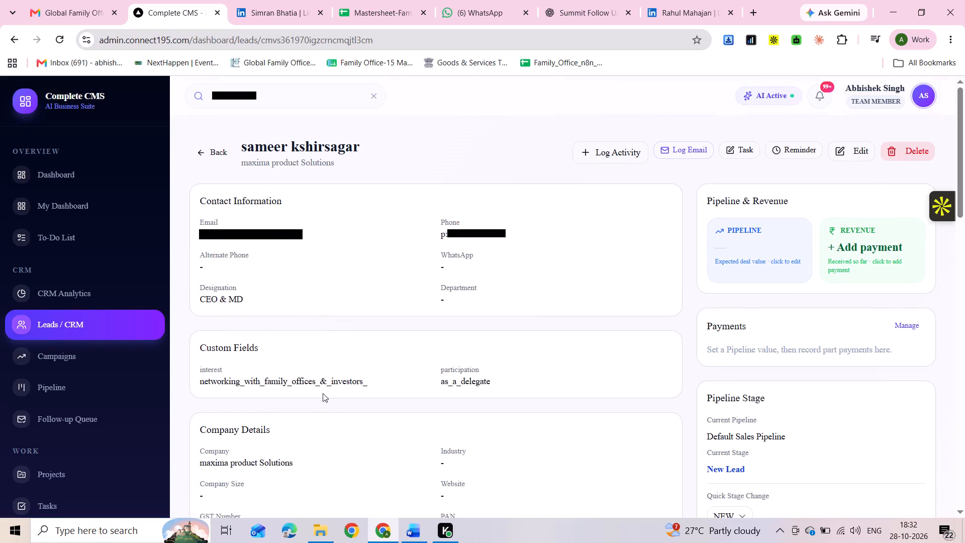
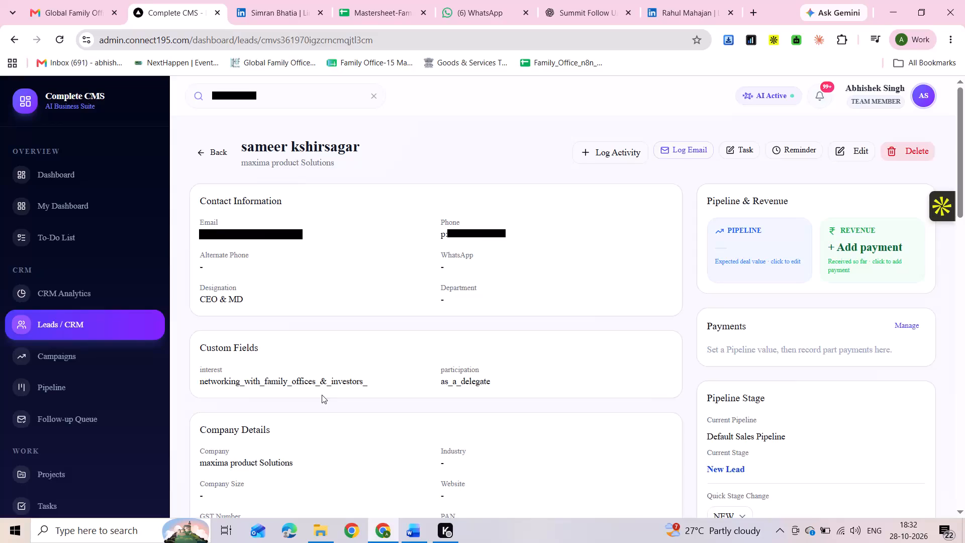
# Review the rest of the lead's record, including deal information, status, activity timeline, discussion, attachments and lead score.
pyautogui.scroll(-1, 322, 395)
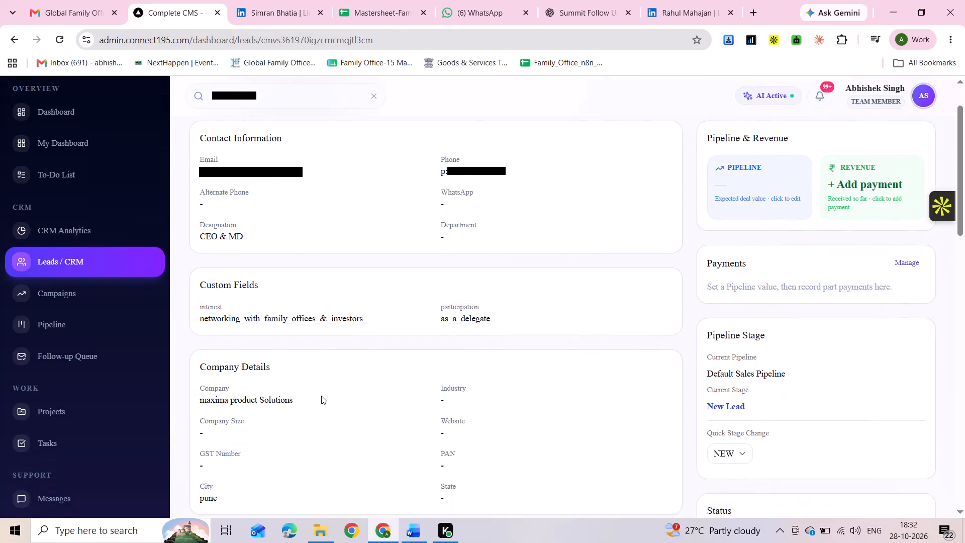
pyautogui.scroll(-6, 321, 396)
pyautogui.scroll(1, 321, 396)
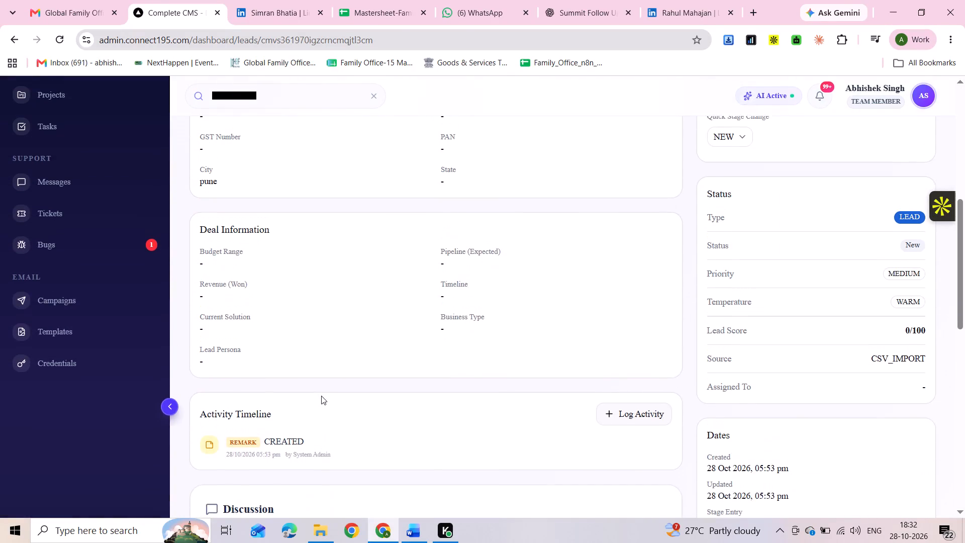
pyautogui.scroll(-2, 321, 396)
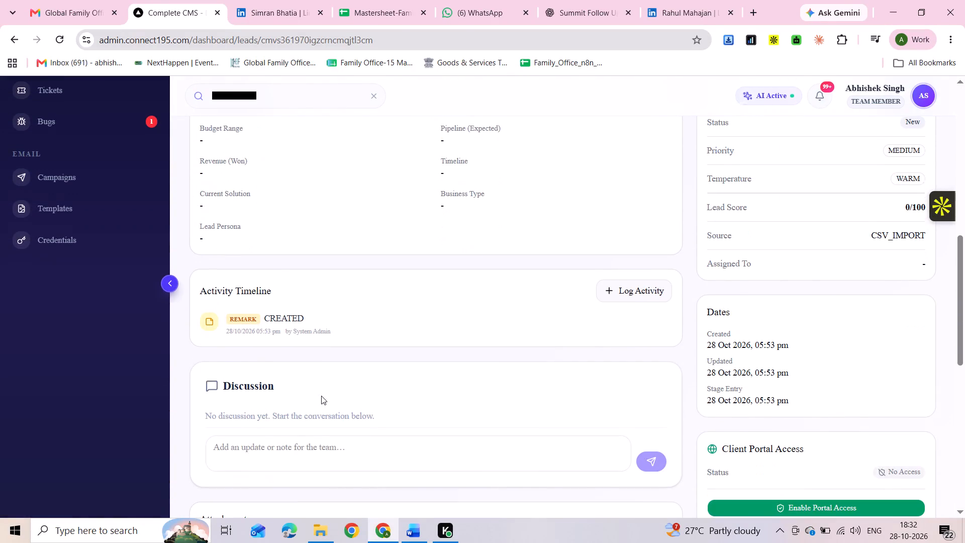
pyautogui.scroll(-4, 320, 397)
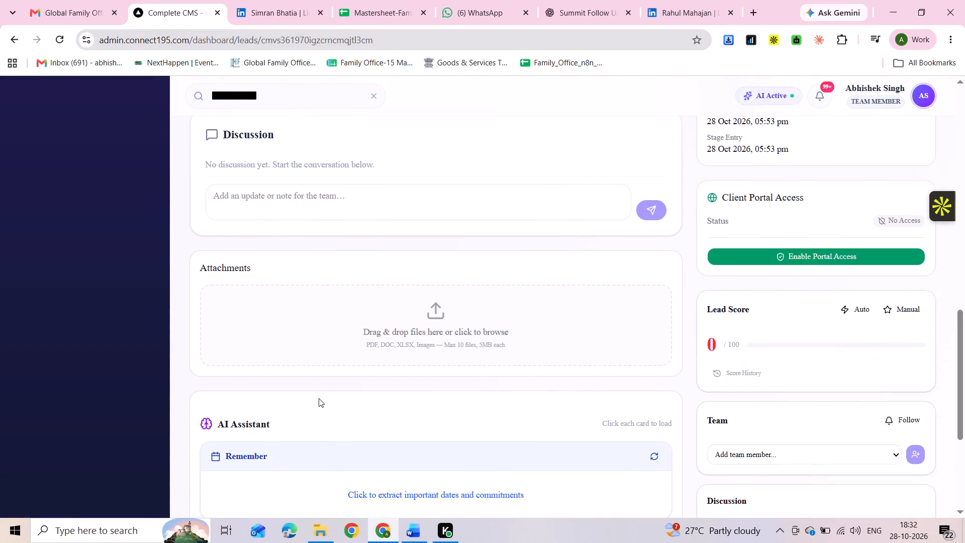
pyautogui.scroll(-7, 319, 398)
pyautogui.scroll(5, 318, 400)
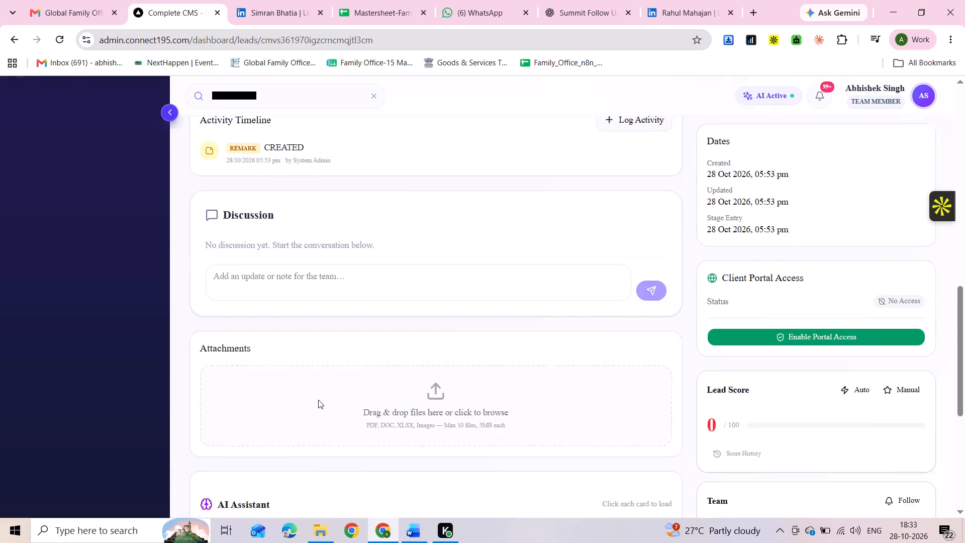
pyautogui.scroll(17, 318, 400)
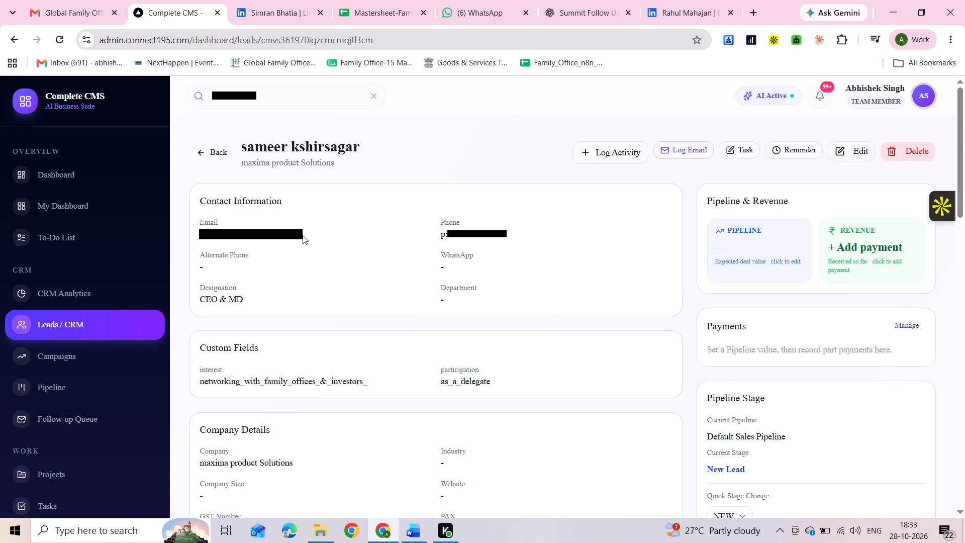
# Select the lead's full email address in the contact information.
pyautogui.moveTo(304, 233); pyautogui.dragTo(301, 233)
pyautogui.moveTo(301, 233); pyautogui.dragTo(199, 242)
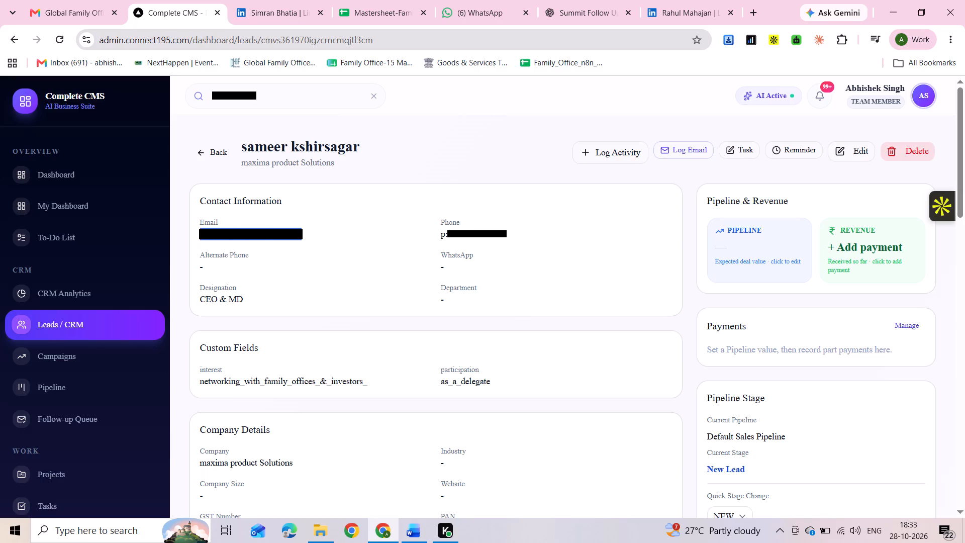
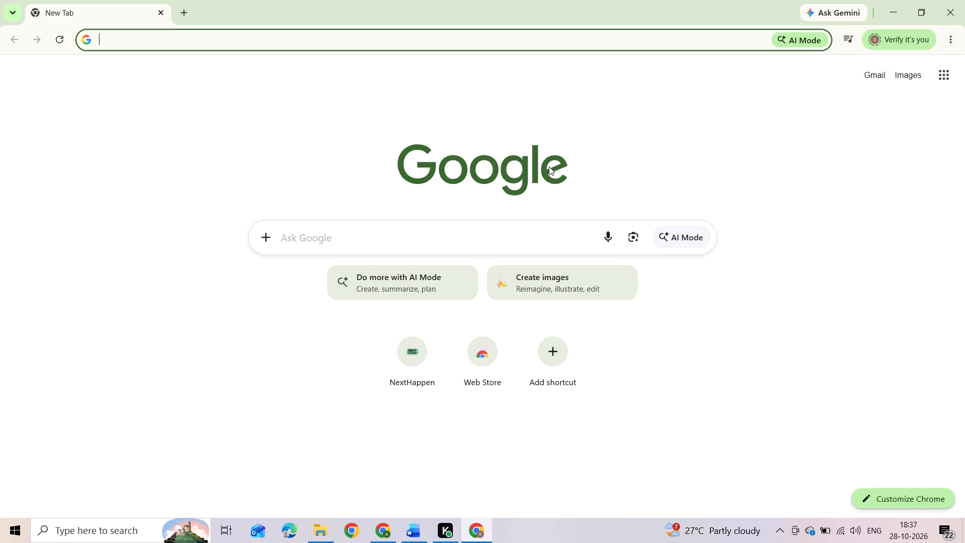
# Load the NextHappen website in the blank browser tab and open the Orders page of its organiser dashboard.
pyautogui.write('next')
pyautogui.press('Right')
pyautogui.press('Return')
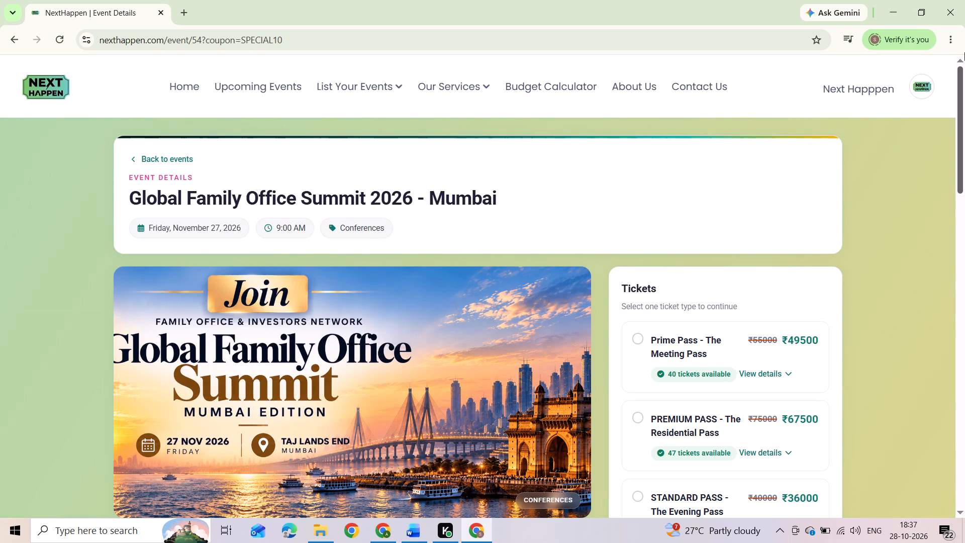
pyautogui.click(863, 85)
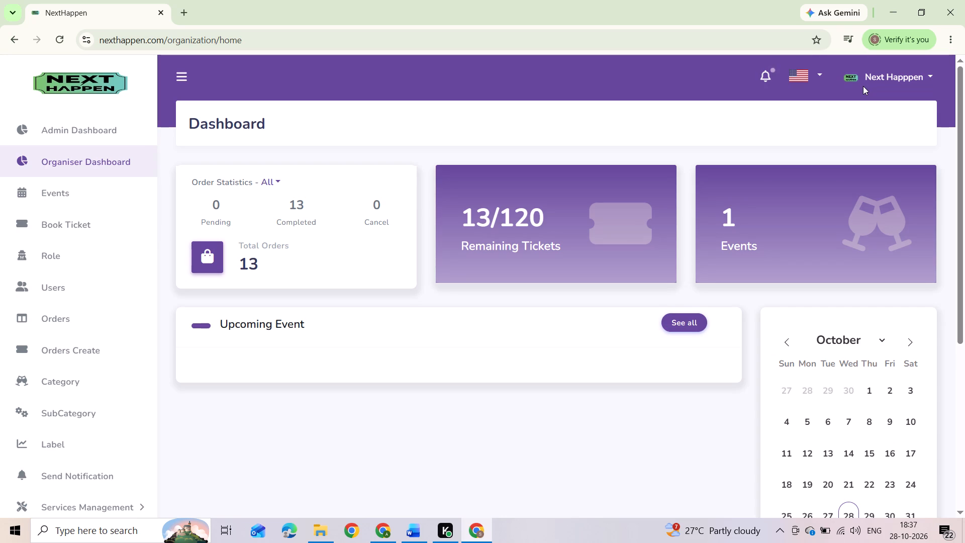
pyautogui.click(74, 322)
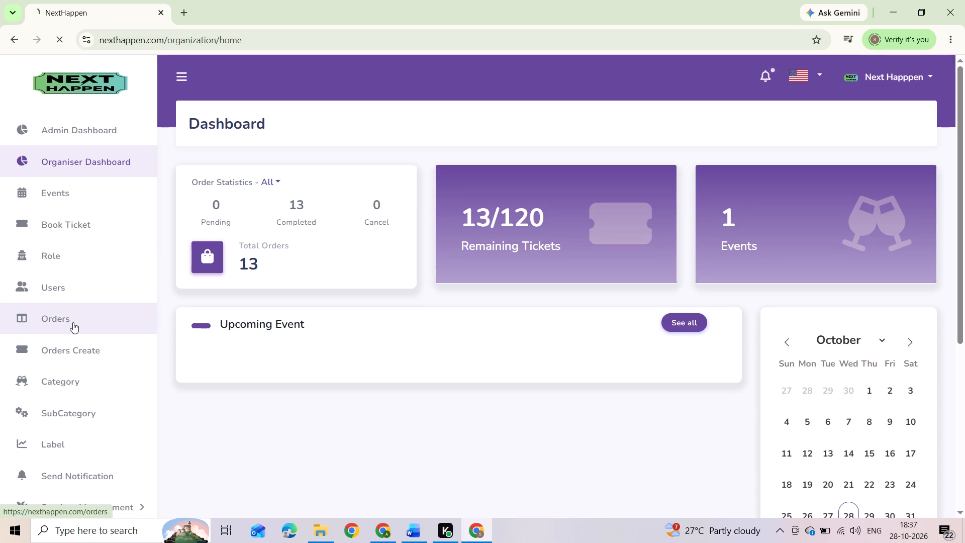